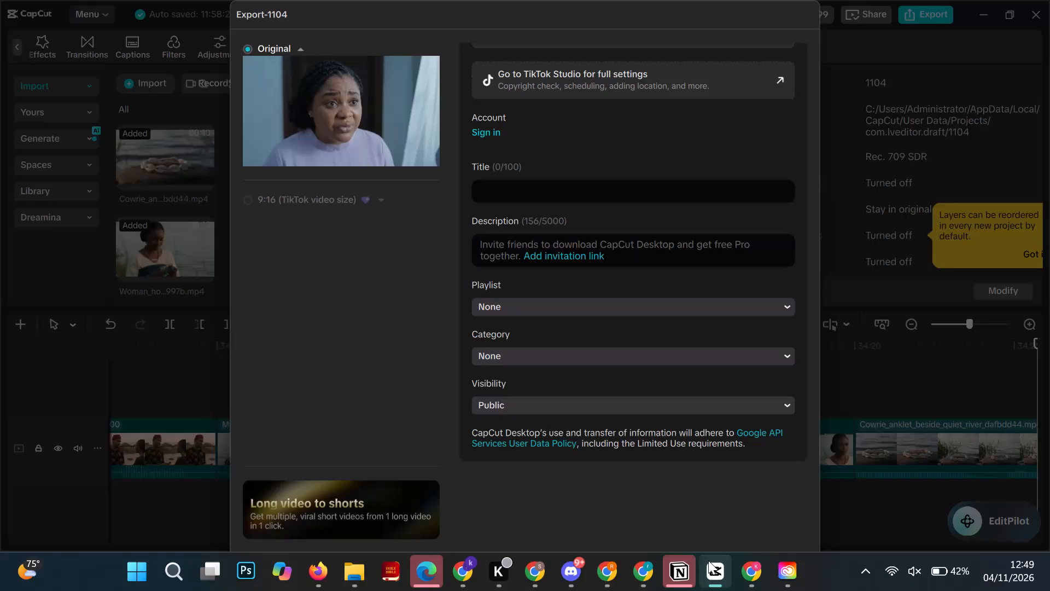
# Switch to YouTube Studio in Chrome and review the playlist, audience and age restriction settings in the uploading video's details.
pyautogui.click(708, 560)
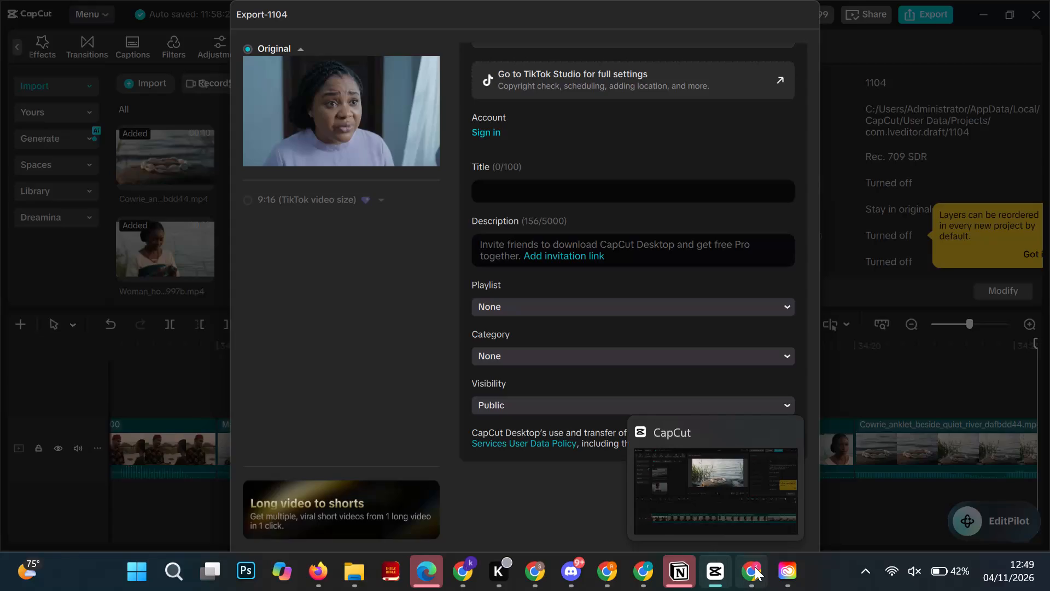
pyautogui.click(755, 567)
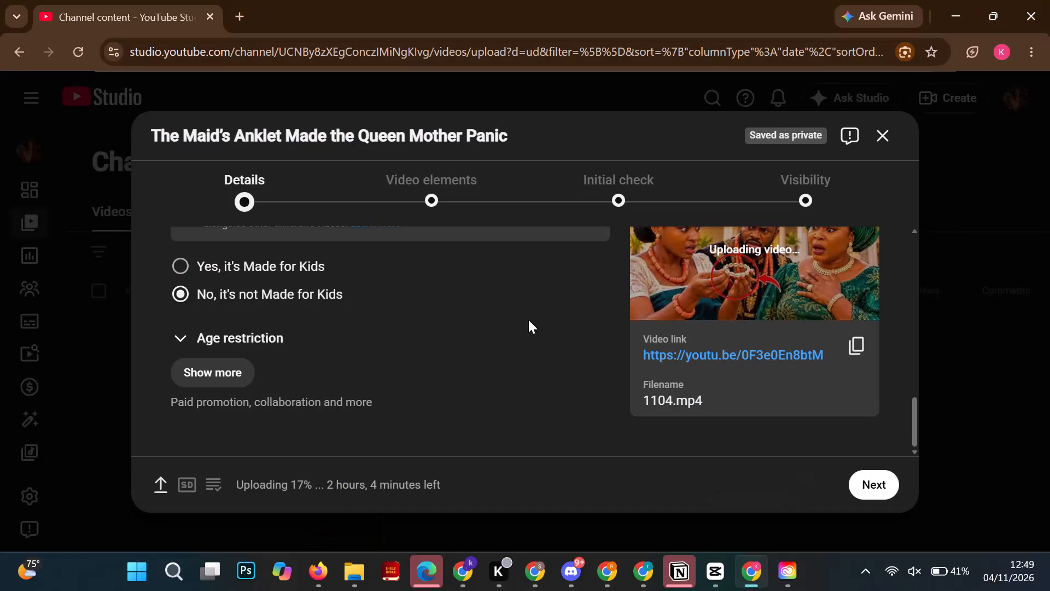
pyautogui.scroll(9, 528, 320)
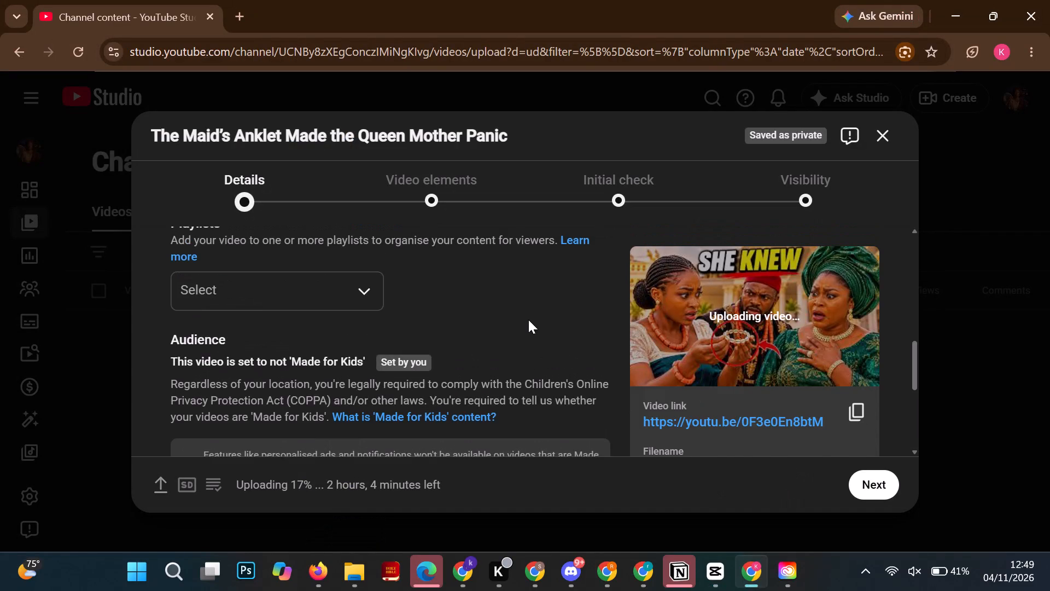
pyautogui.scroll(3, 528, 320)
pyautogui.scroll(-13, 528, 320)
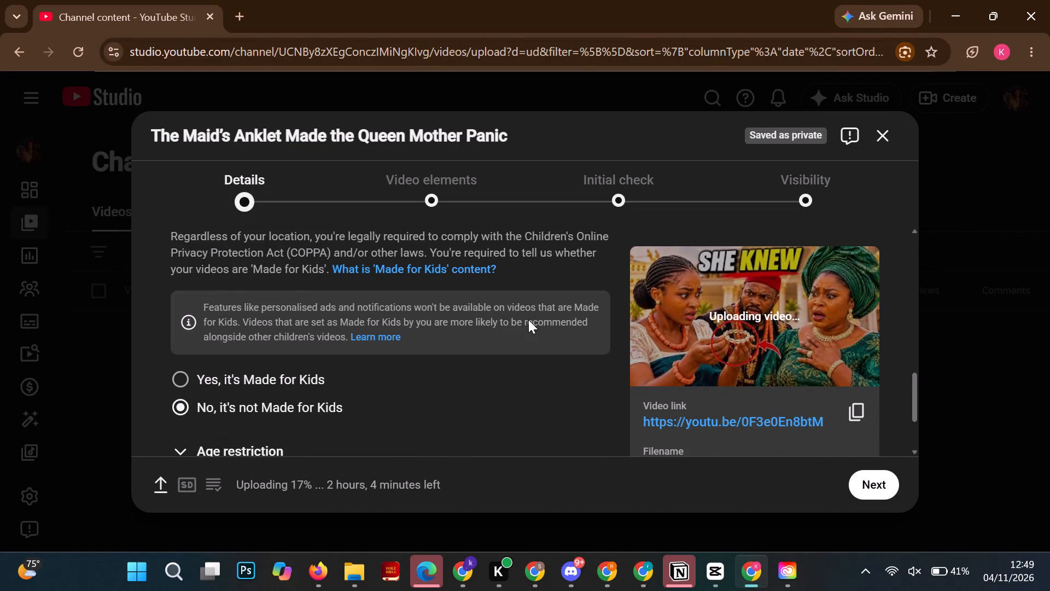
pyautogui.scroll(-5, 528, 320)
pyautogui.scroll(2, 528, 320)
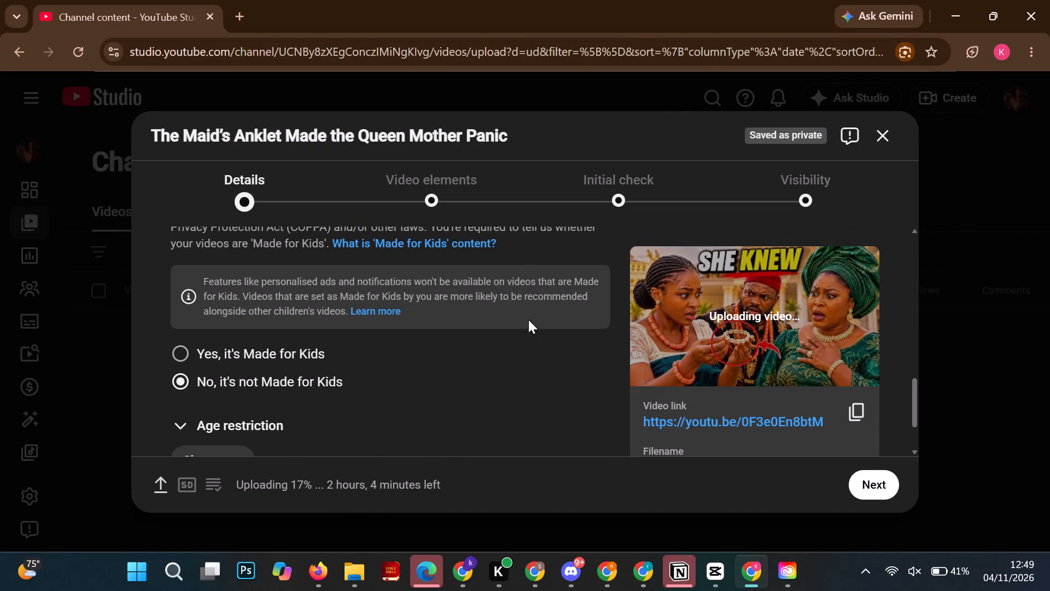
pyautogui.scroll(-2, 528, 320)
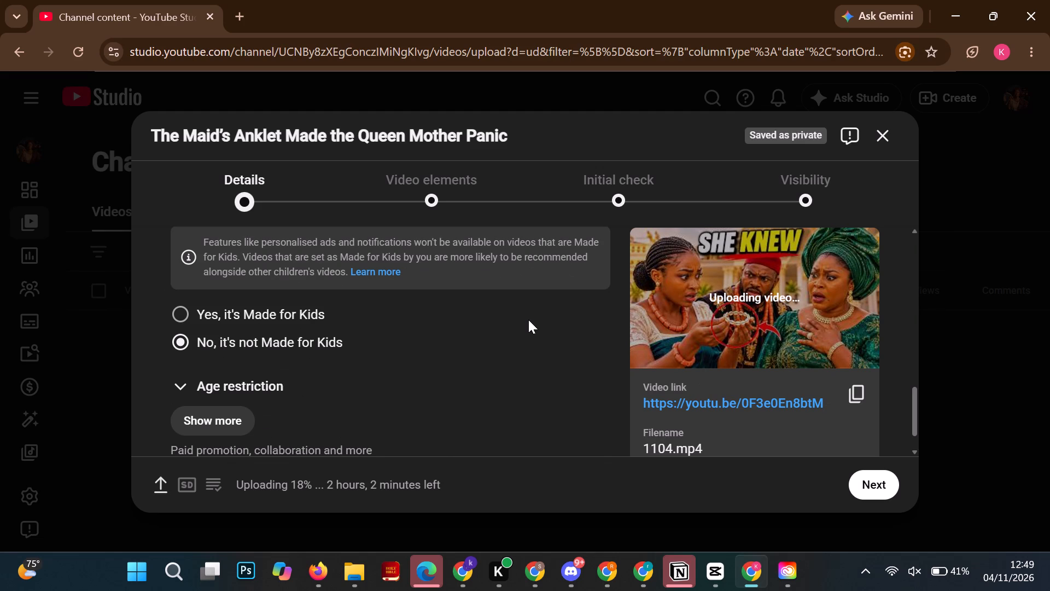
pyautogui.scroll(-2, 528, 320)
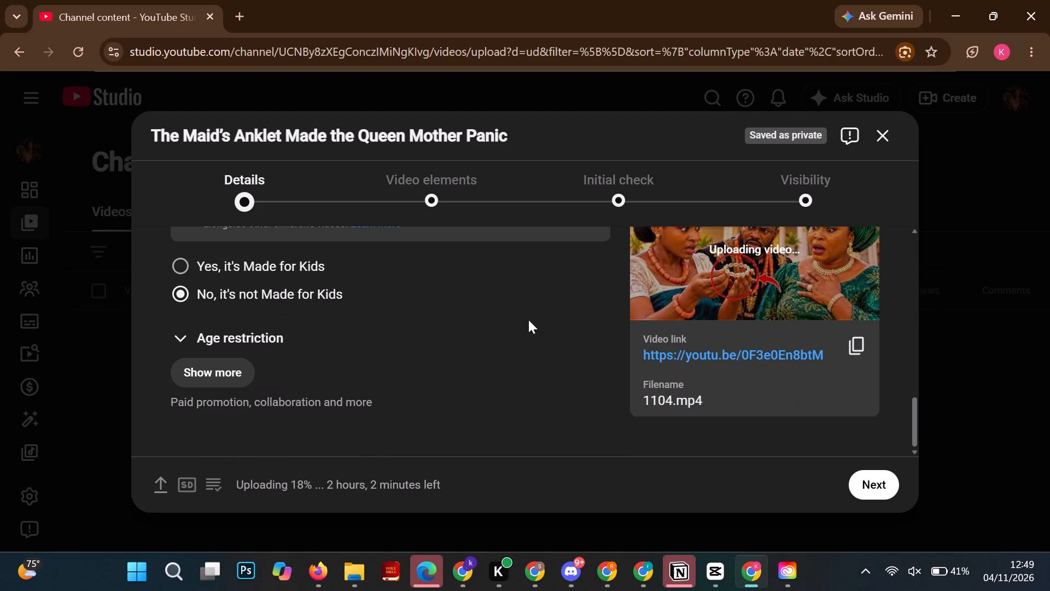
pyautogui.scroll(1, 528, 320)
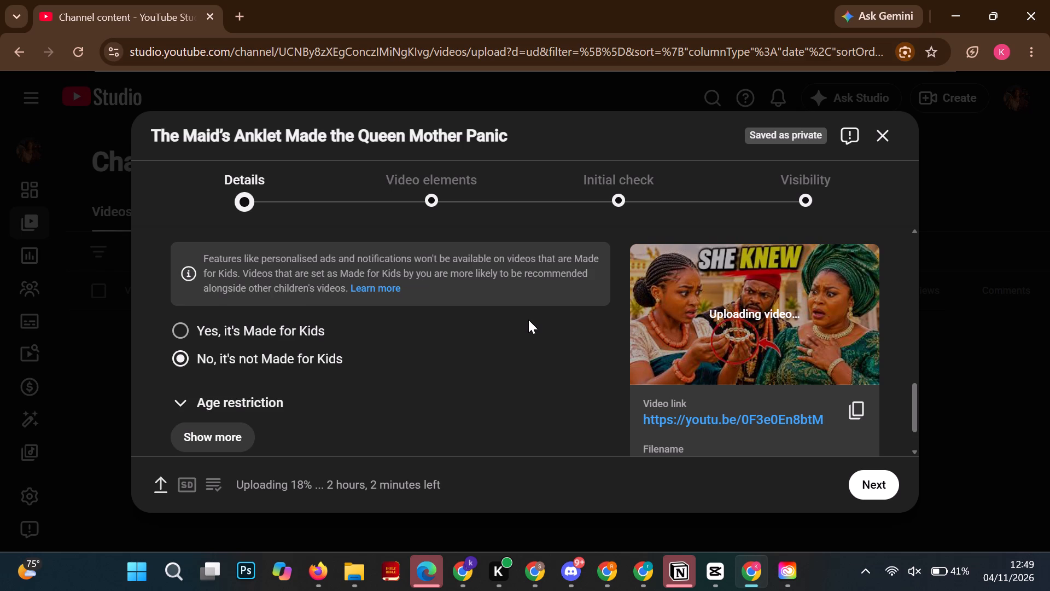
pyautogui.scroll(-8, 528, 320)
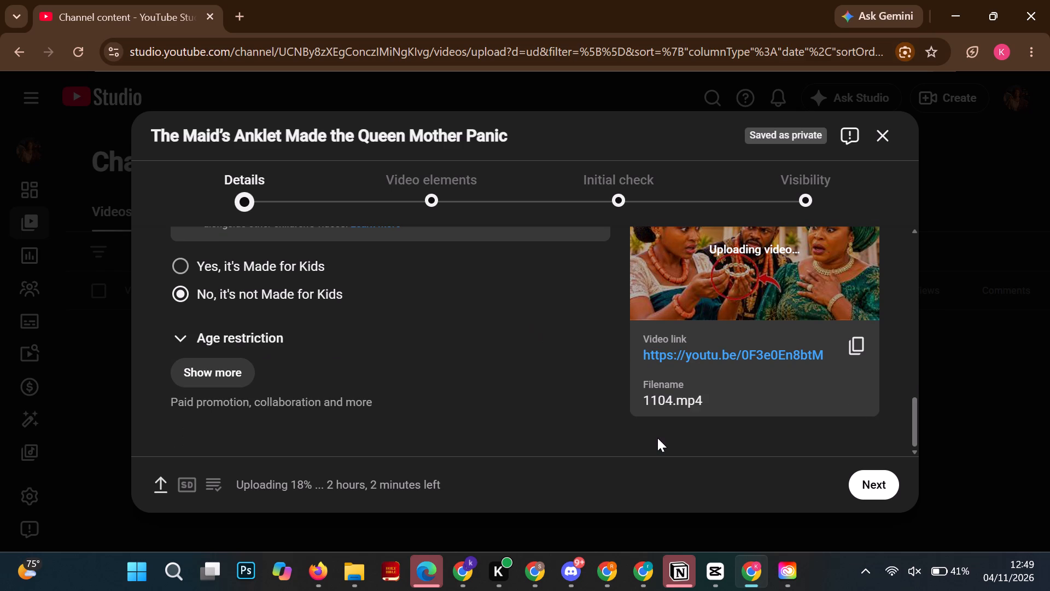
# Open YouTube in a new tab and go to the African Drama Show channel page.
pyautogui.click(237, 10)
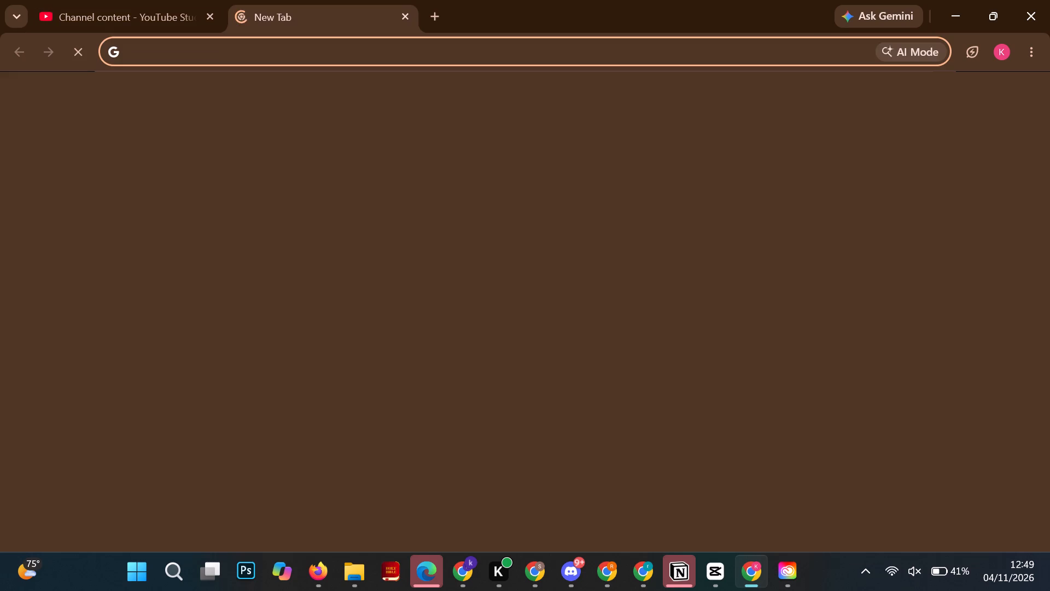
pyautogui.click(249, 49)
pyautogui.write('you')
pyautogui.press('Return')
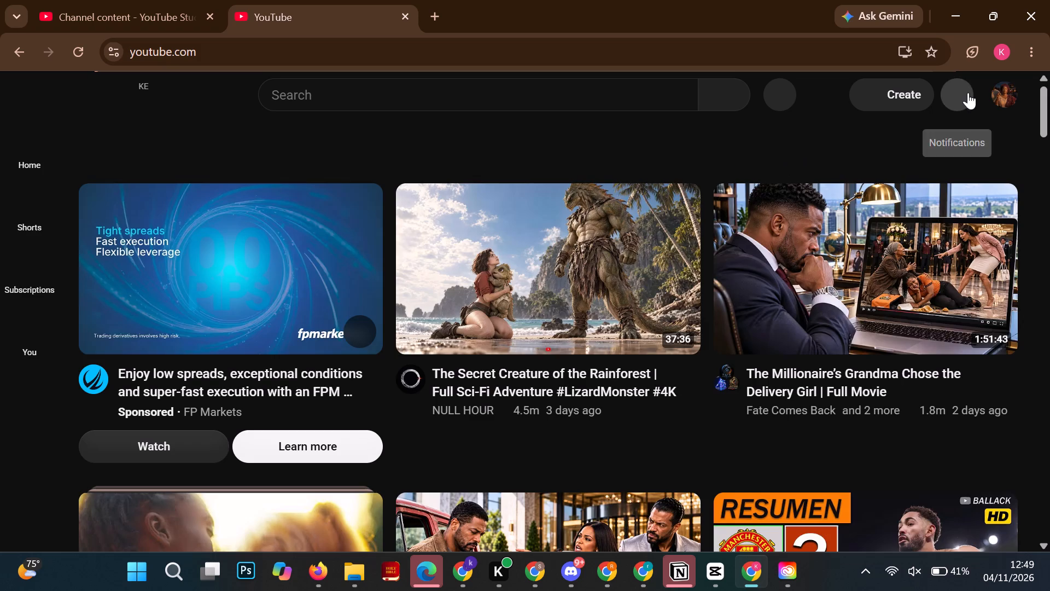
pyautogui.click(999, 91)
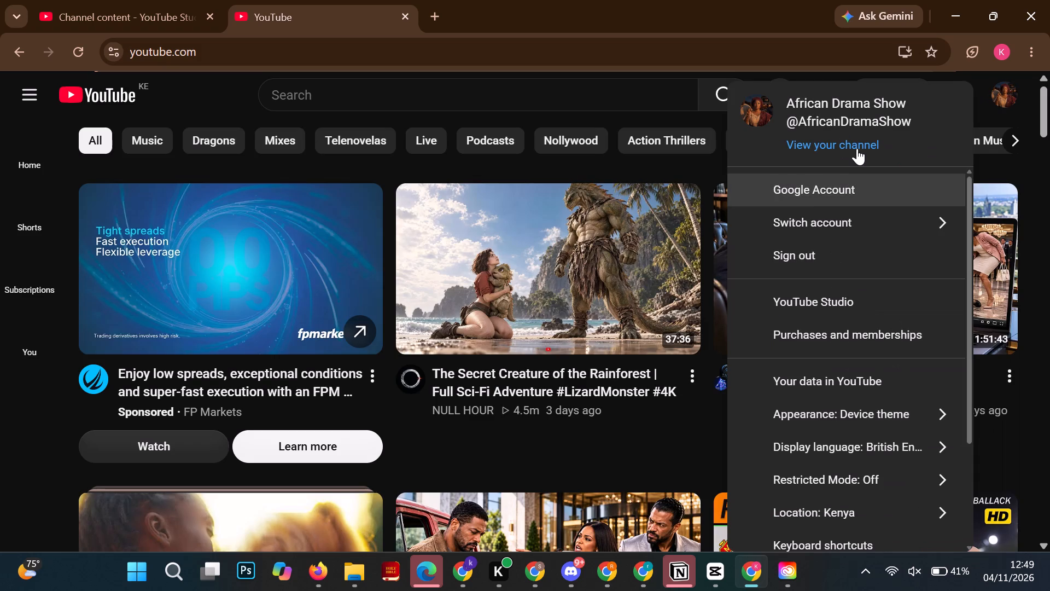
pyautogui.click(849, 141)
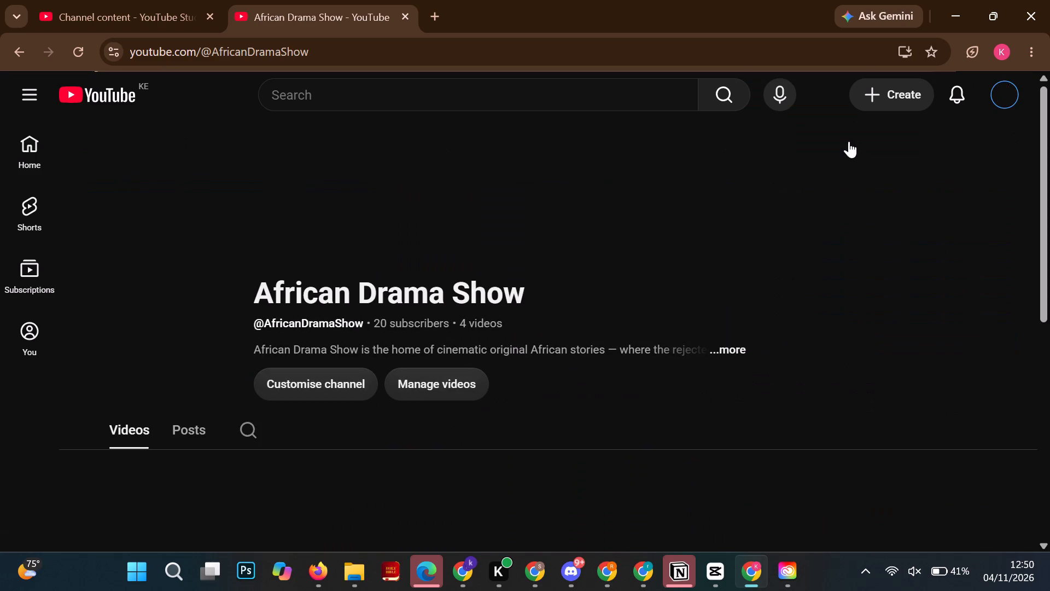
# Open the channel's video "The Protocol Had One Author, And It Wasn't Him" and expand its full description.
pyautogui.scroll(-2, 581, 328)
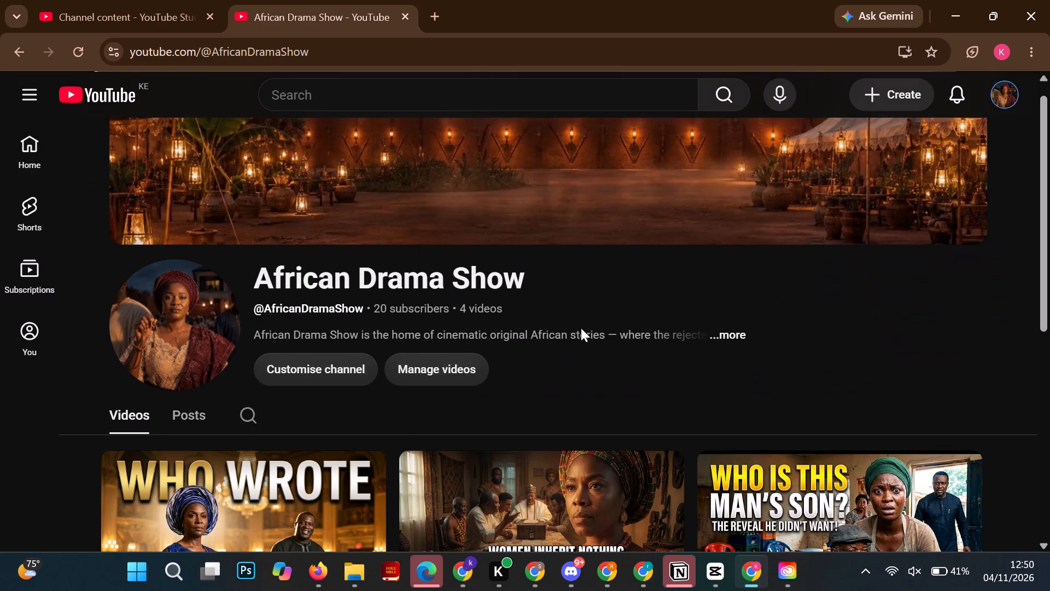
pyautogui.scroll(-4, 581, 328)
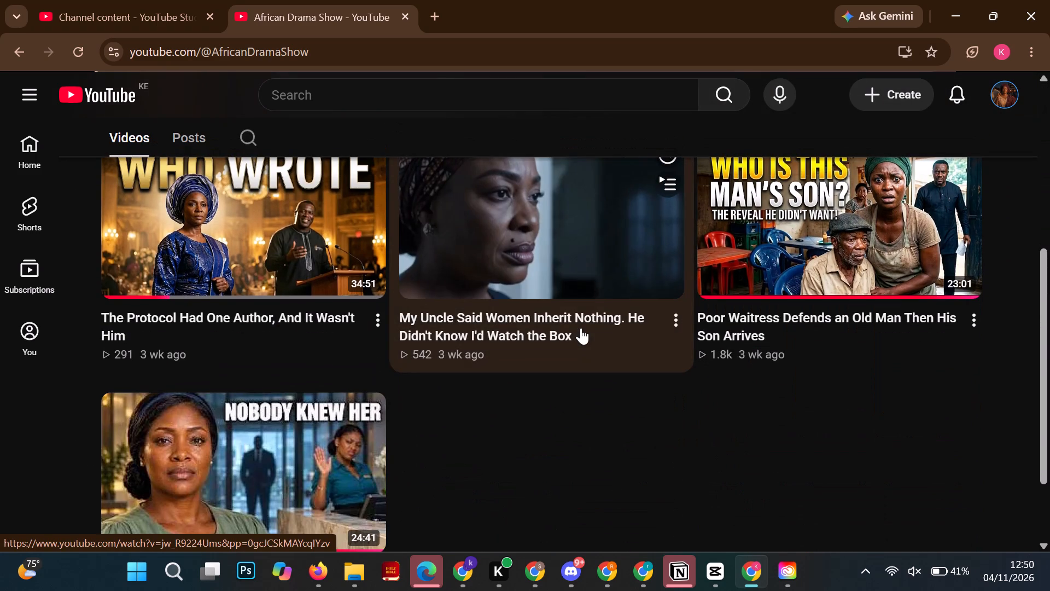
pyautogui.scroll(1, 581, 328)
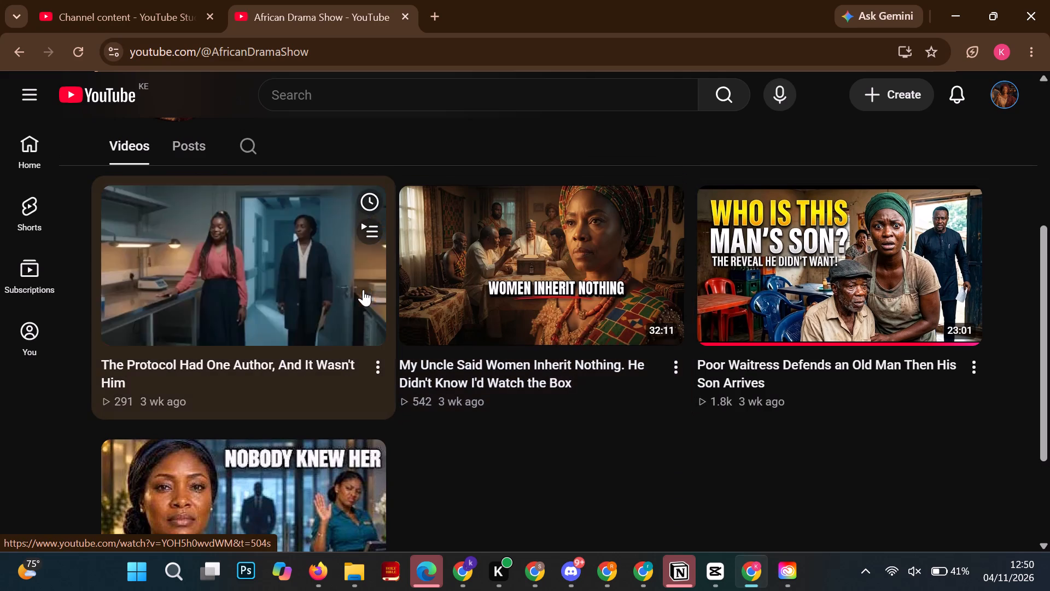
pyautogui.click(376, 363)
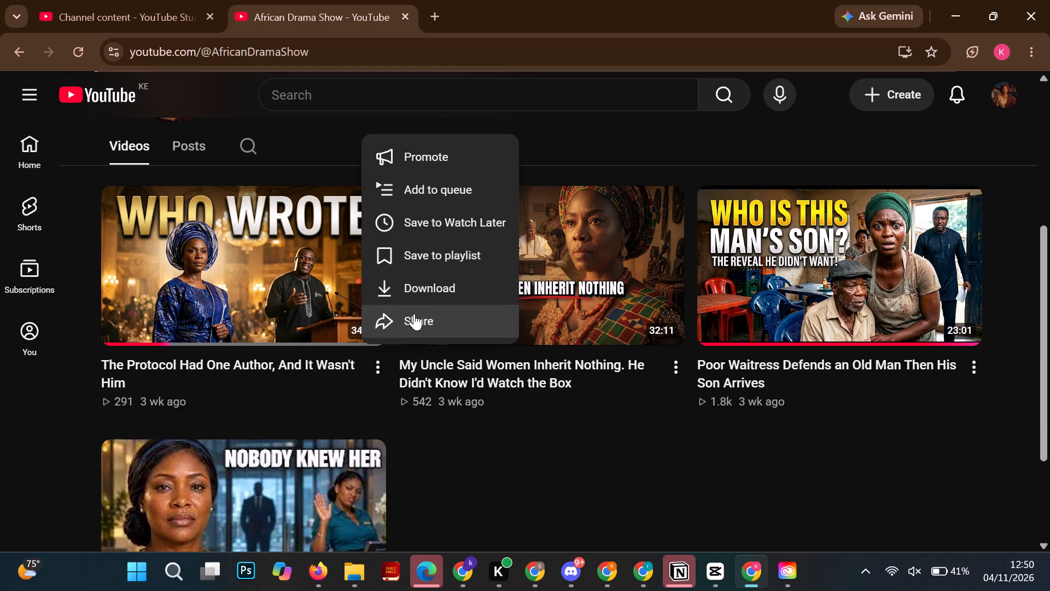
pyautogui.click(453, 439)
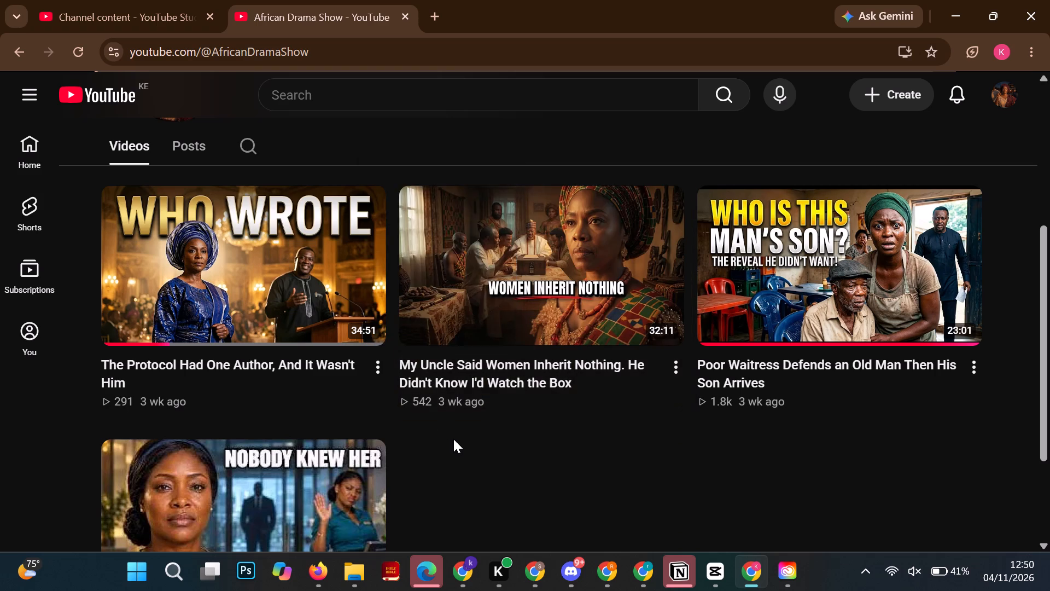
pyautogui.click(263, 274)
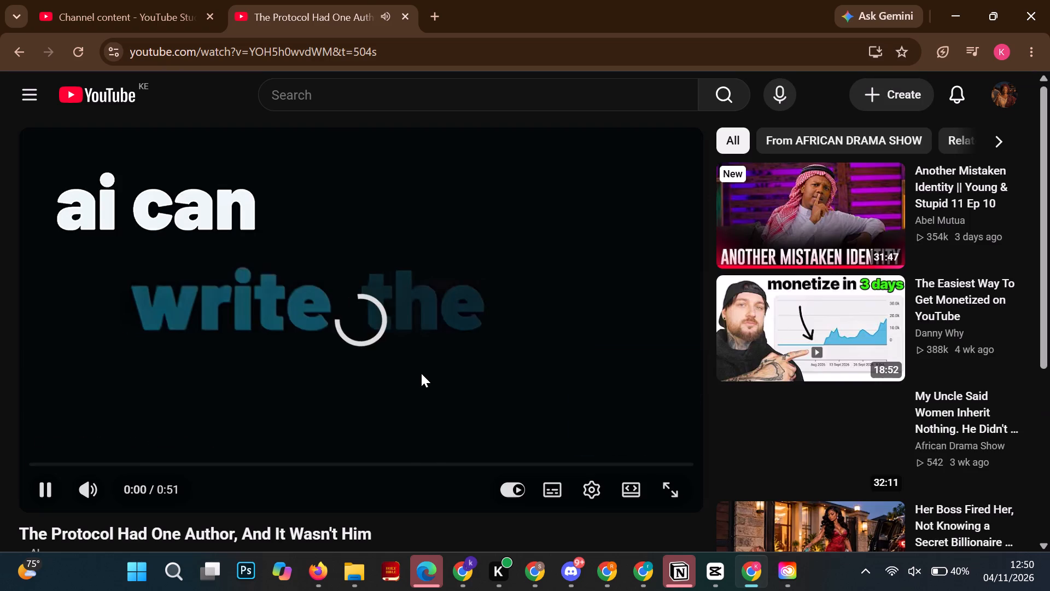
pyautogui.scroll(-4, 421, 373)
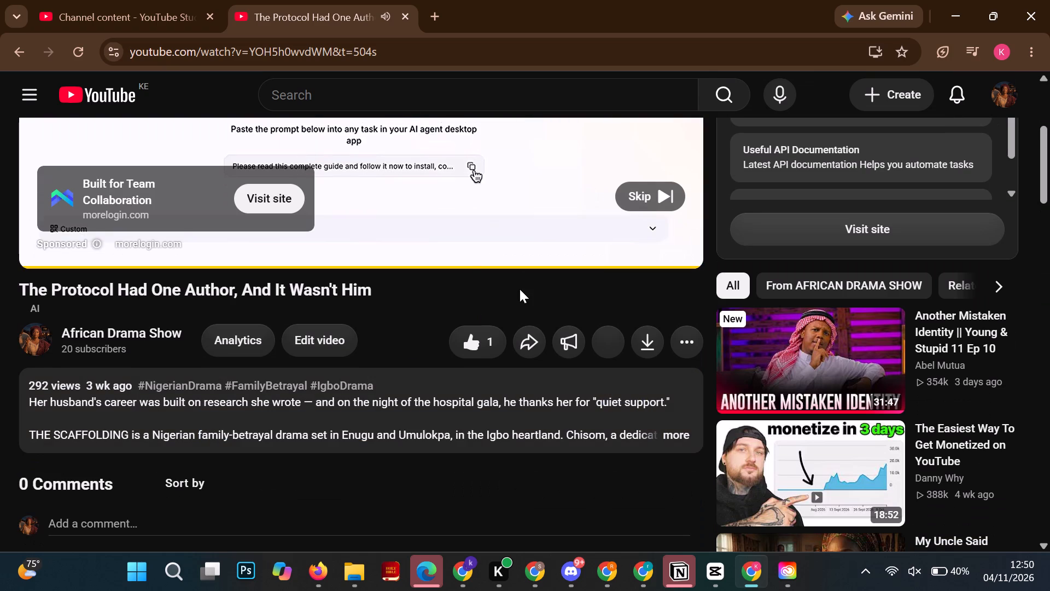
pyautogui.click(671, 427)
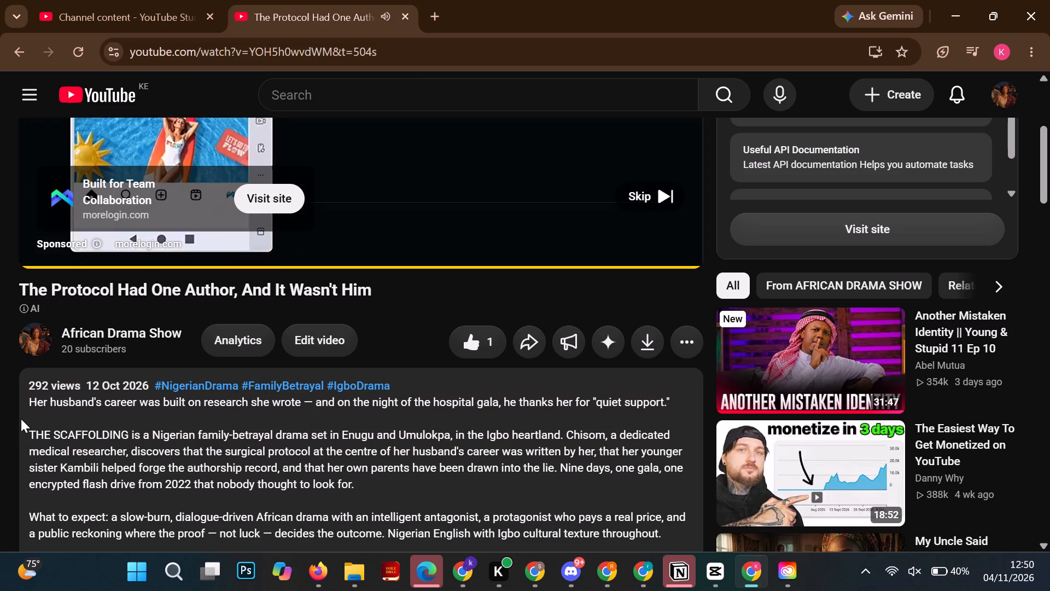
# Copy the description text from "Her husband's career" through the end of the "What to expect" paragraph, stopping before the chapters.
pyautogui.moveTo(21, 419); pyautogui.dragTo(62, 412)
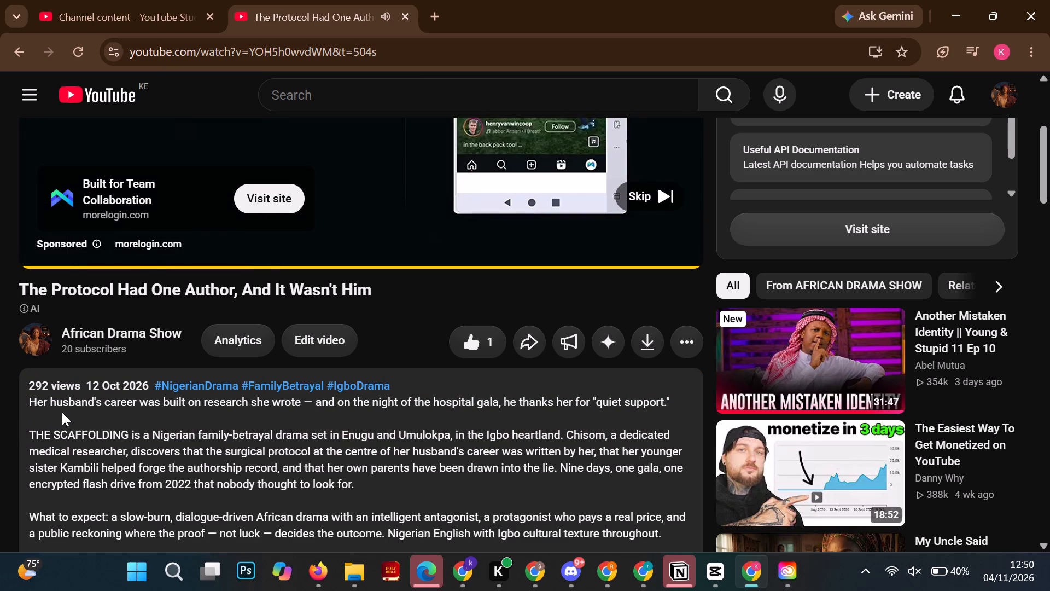
pyautogui.moveTo(62, 412); pyautogui.dragTo(52, 415)
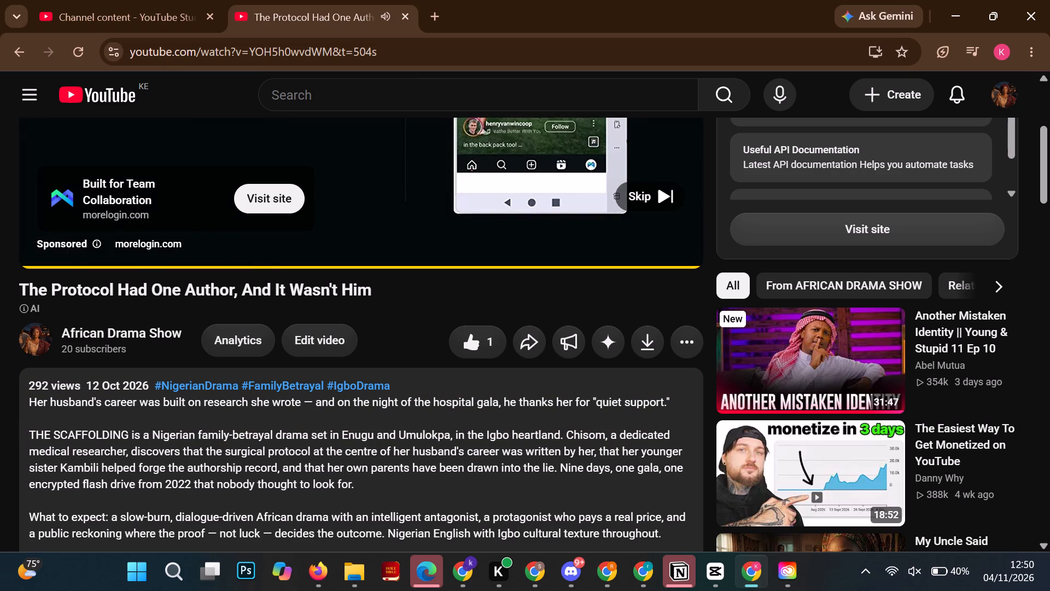
pyautogui.moveTo(27, 398); pyautogui.dragTo(114, 428)
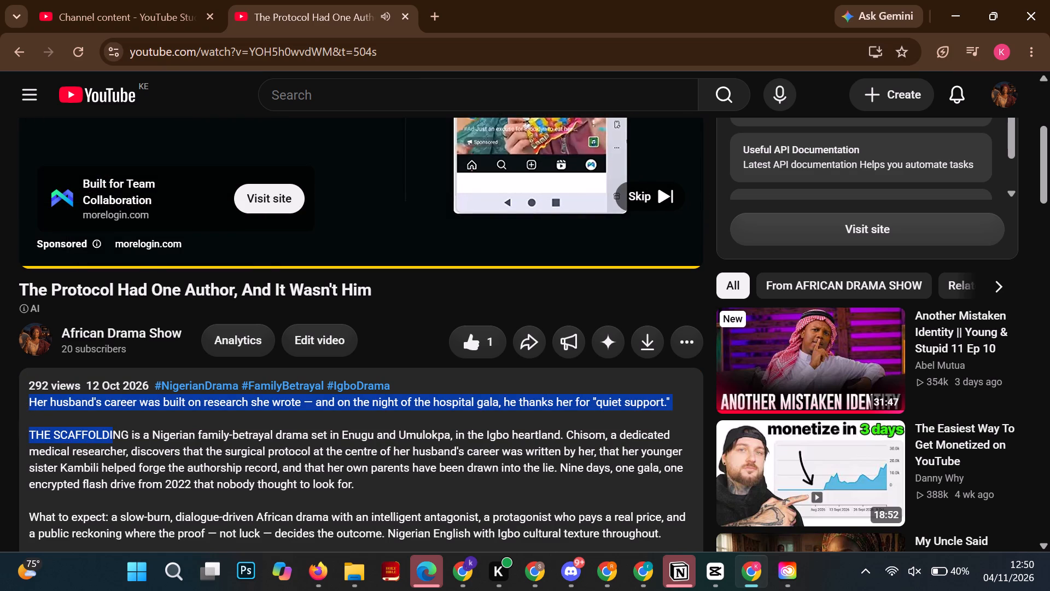
pyautogui.moveTo(114, 428); pyautogui.dragTo(274, 569)
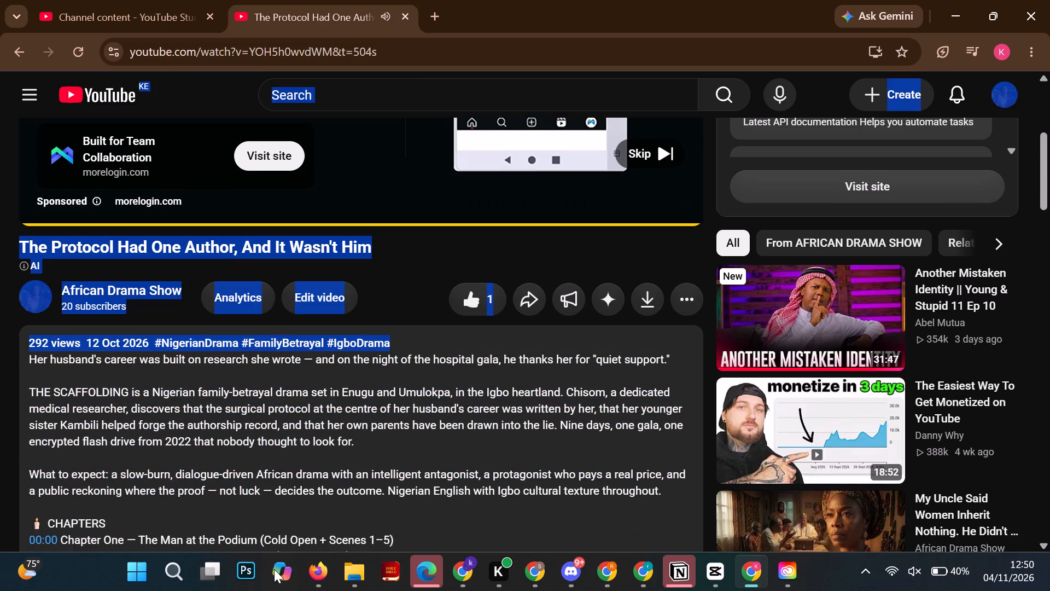
pyautogui.moveTo(274, 569); pyautogui.dragTo(300, 333)
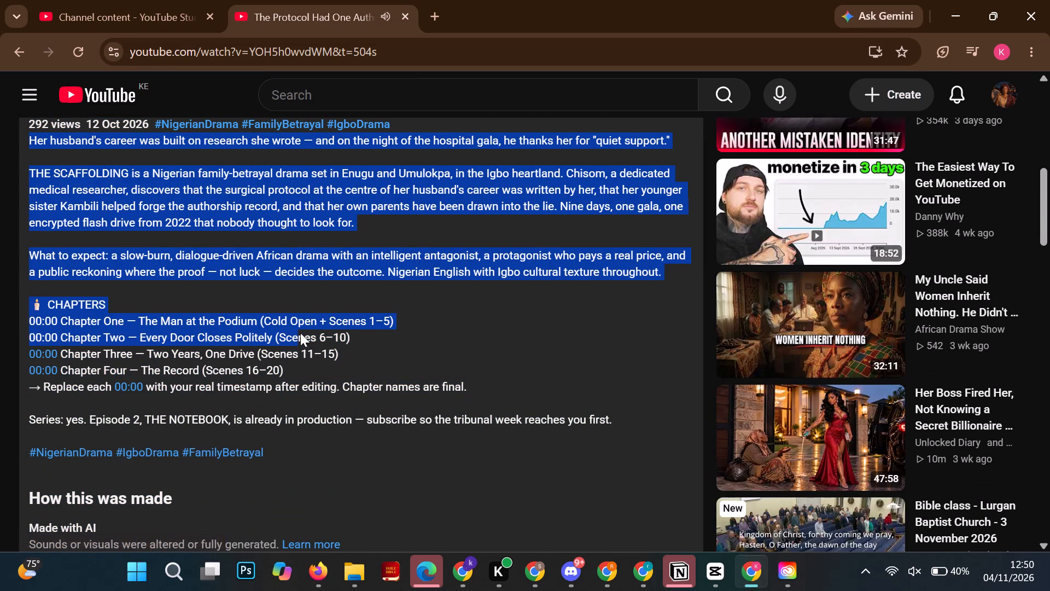
pyautogui.moveTo(300, 333); pyautogui.dragTo(348, 266)
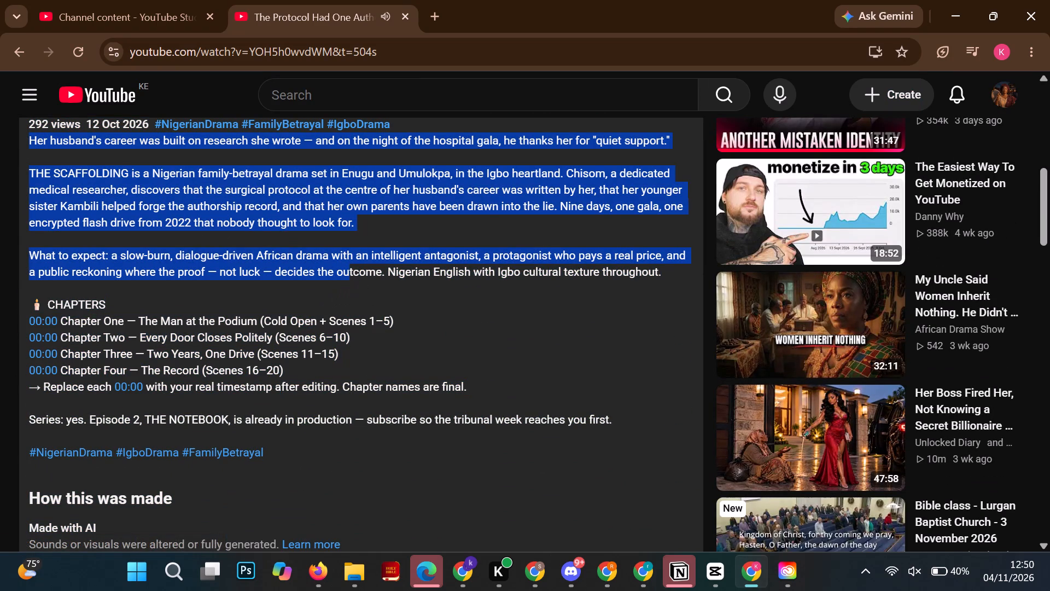
pyautogui.moveTo(348, 266); pyautogui.dragTo(360, 226)
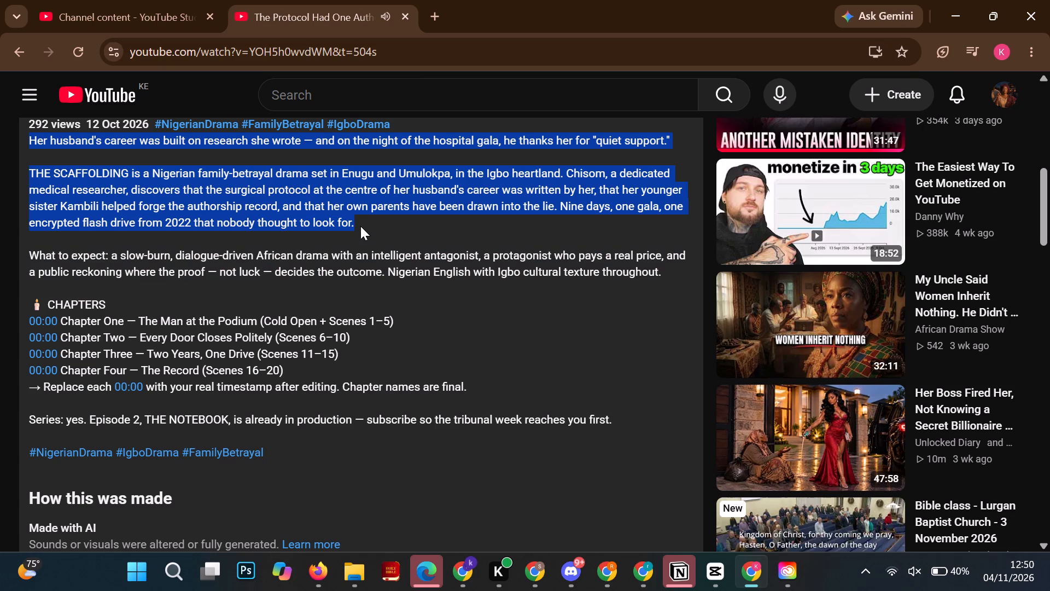
pyautogui.moveTo(360, 226); pyautogui.dragTo(454, 282)
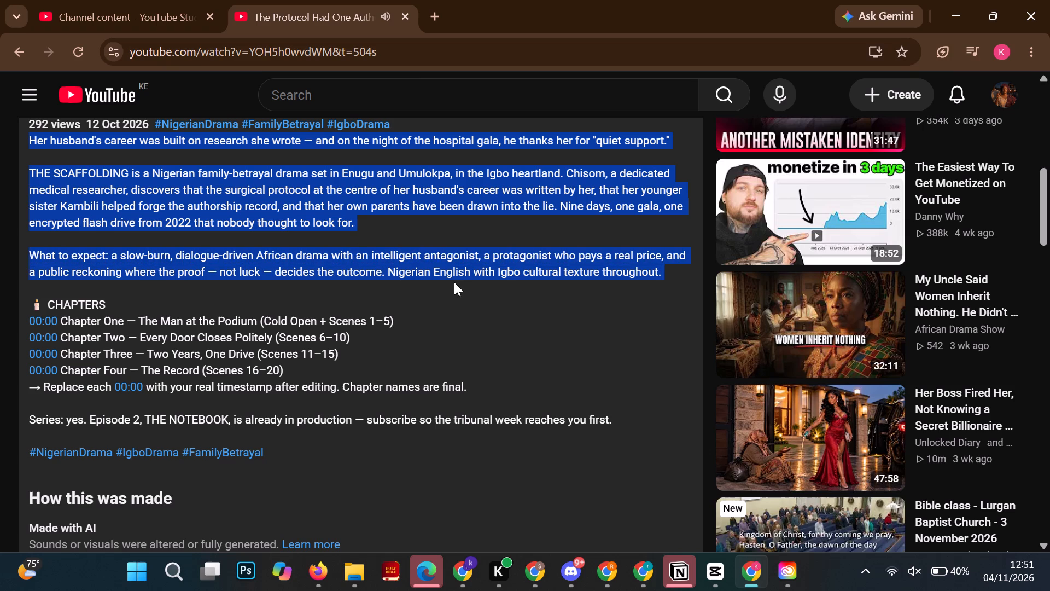
pyautogui.moveTo(454, 282); pyautogui.dragTo(544, 287)
pyautogui.hotkey('ctrl', 'c')
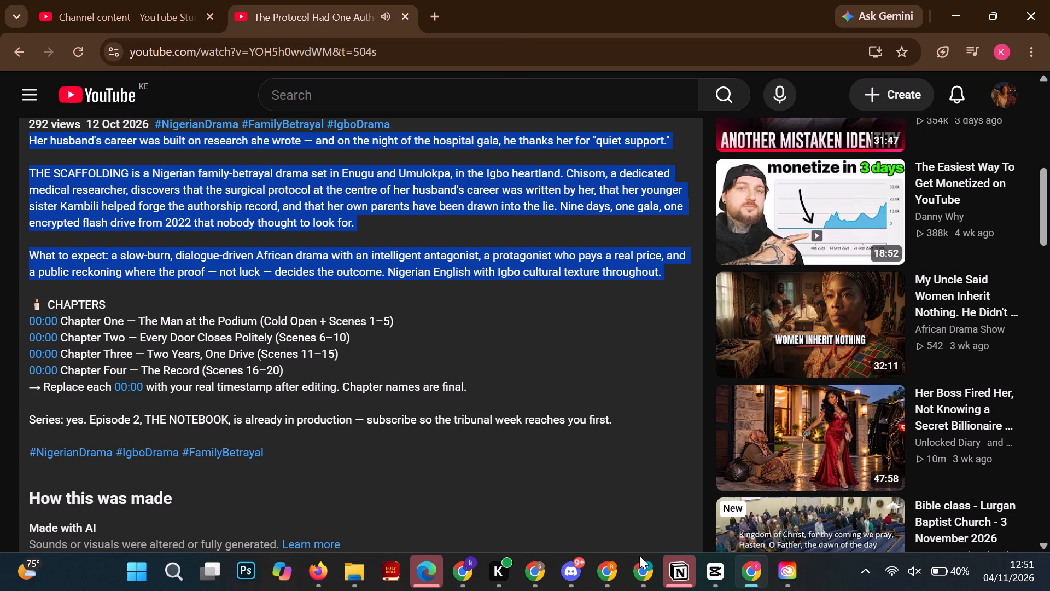
pyautogui.click(471, 567)
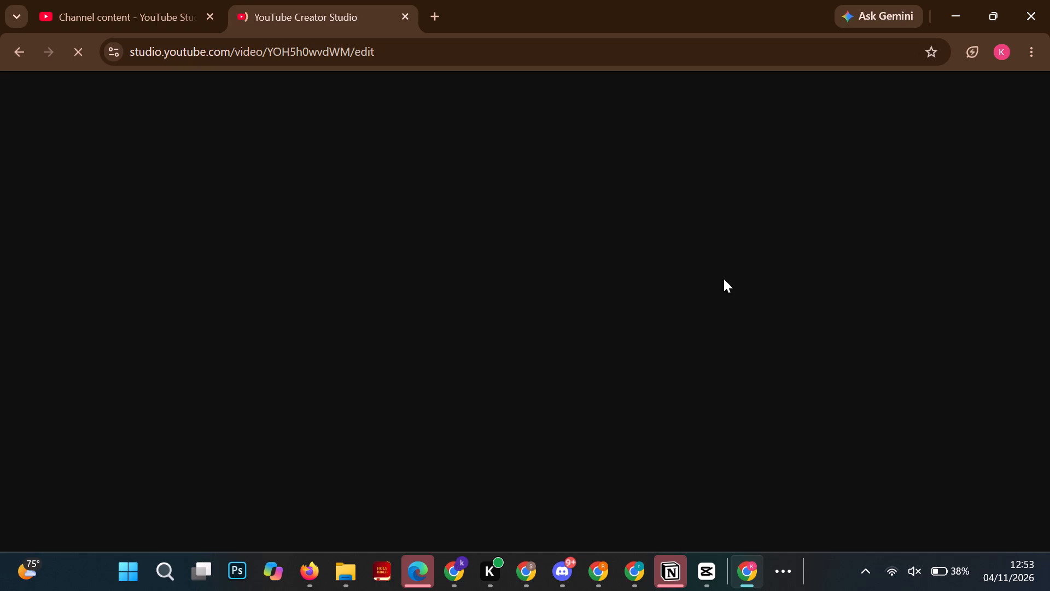
pyautogui.click(107, 11)
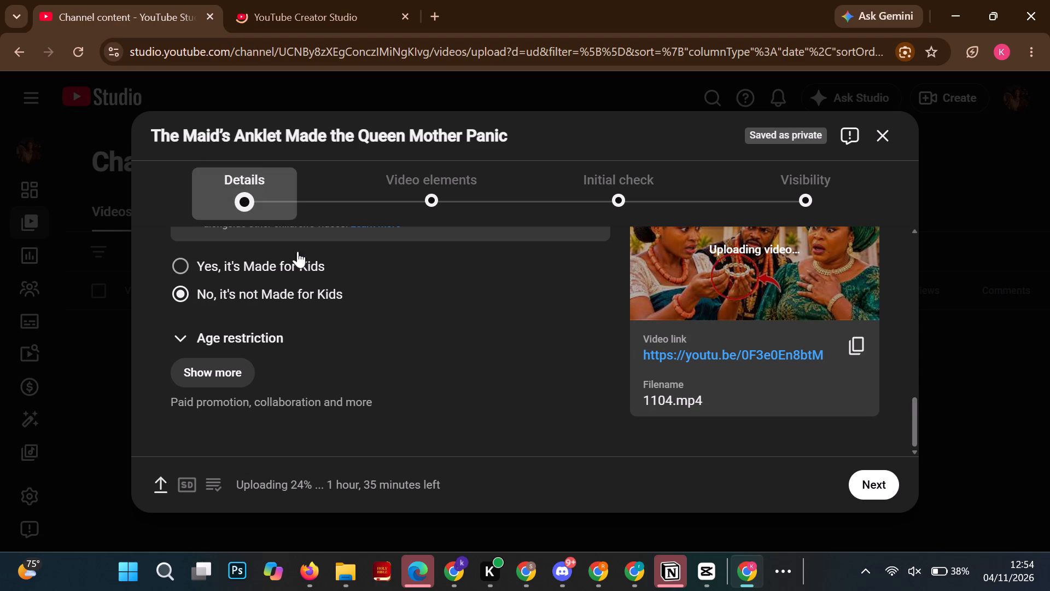
pyautogui.scroll(-2, 379, 343)
pyautogui.scroll(1, 379, 343)
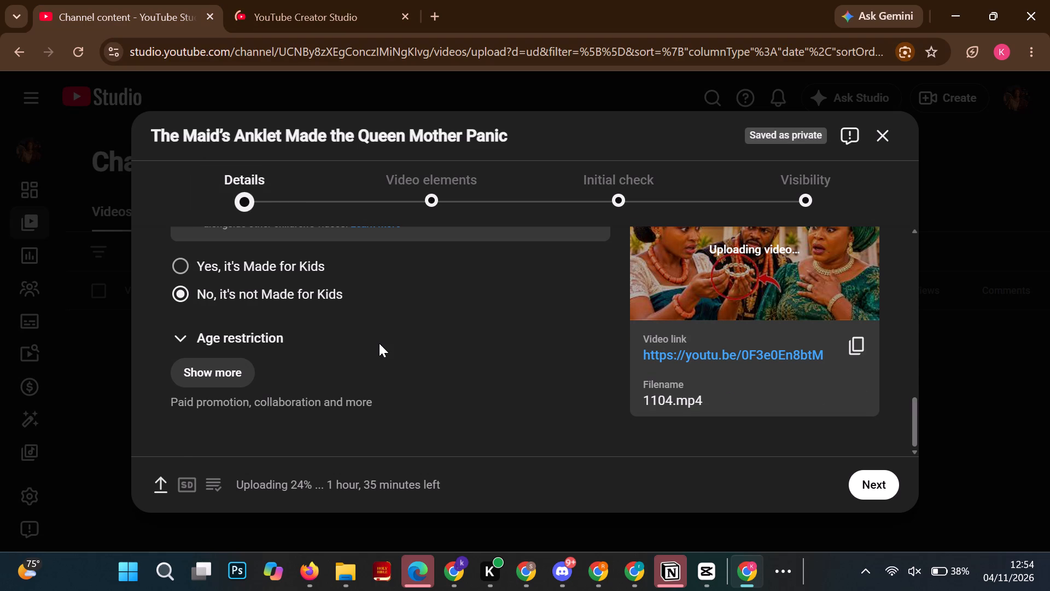
pyautogui.scroll(1, 379, 343)
pyautogui.scroll(-5, 379, 343)
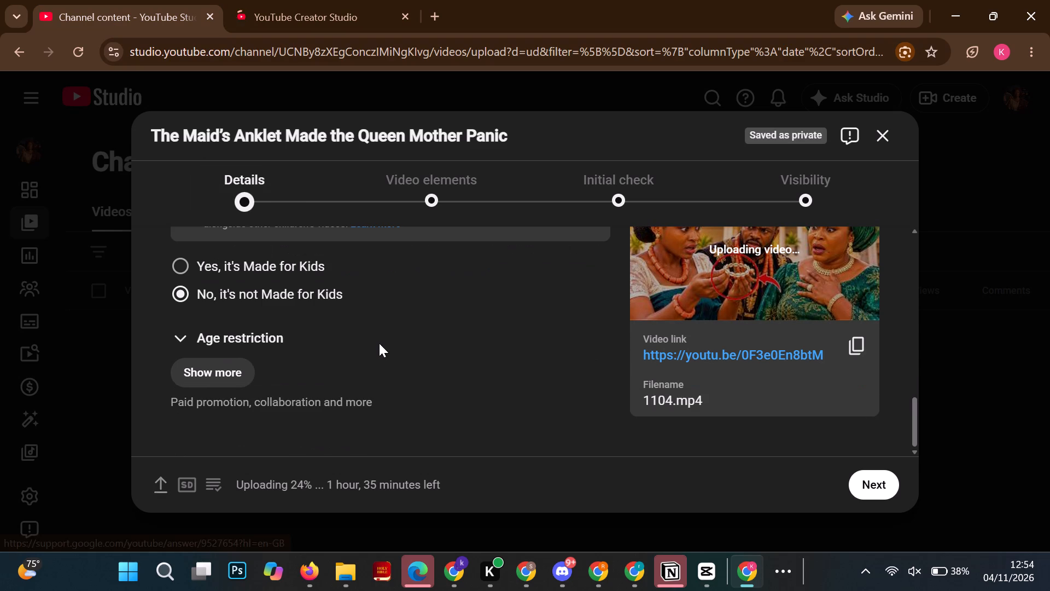
pyautogui.scroll(14, 379, 343)
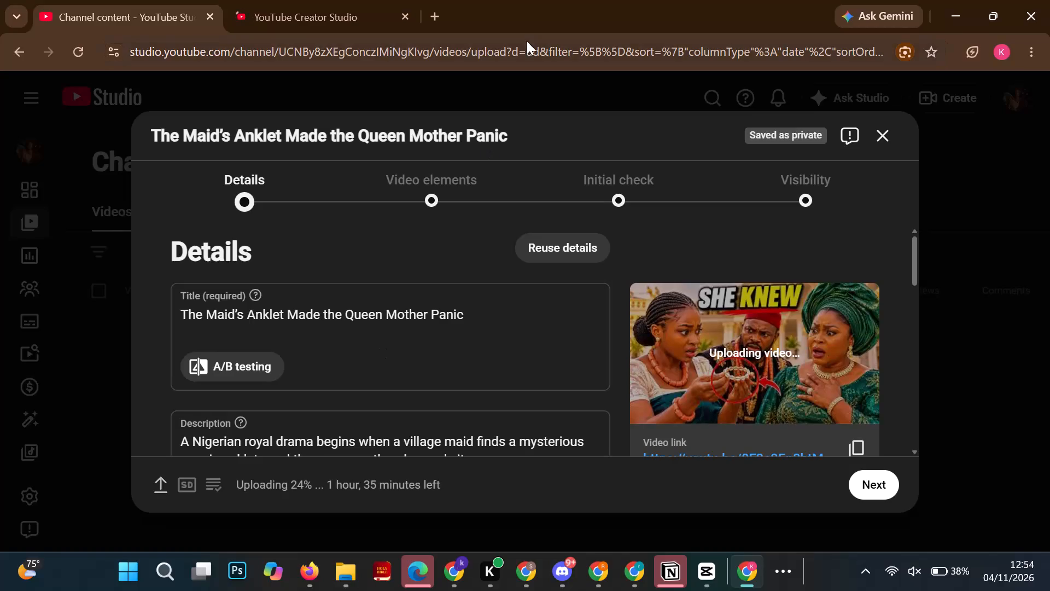
# Replace the thumbnail of "The Protocol Had One Author, And It Wasn't Him" with the downloaded image "They Stole Her Work!".
pyautogui.click(324, 15)
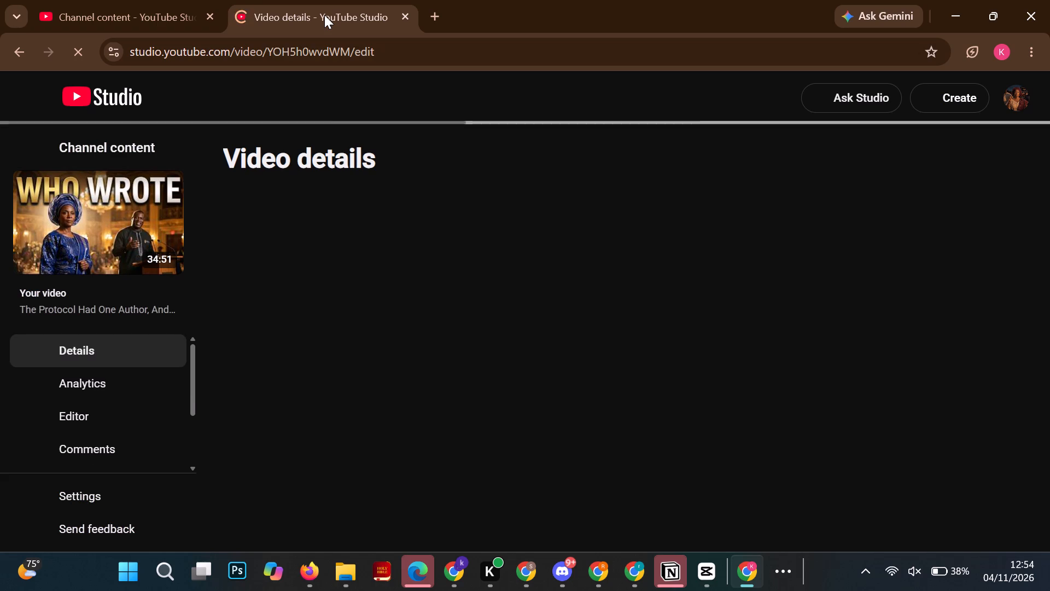
pyautogui.scroll(-2, 370, 257)
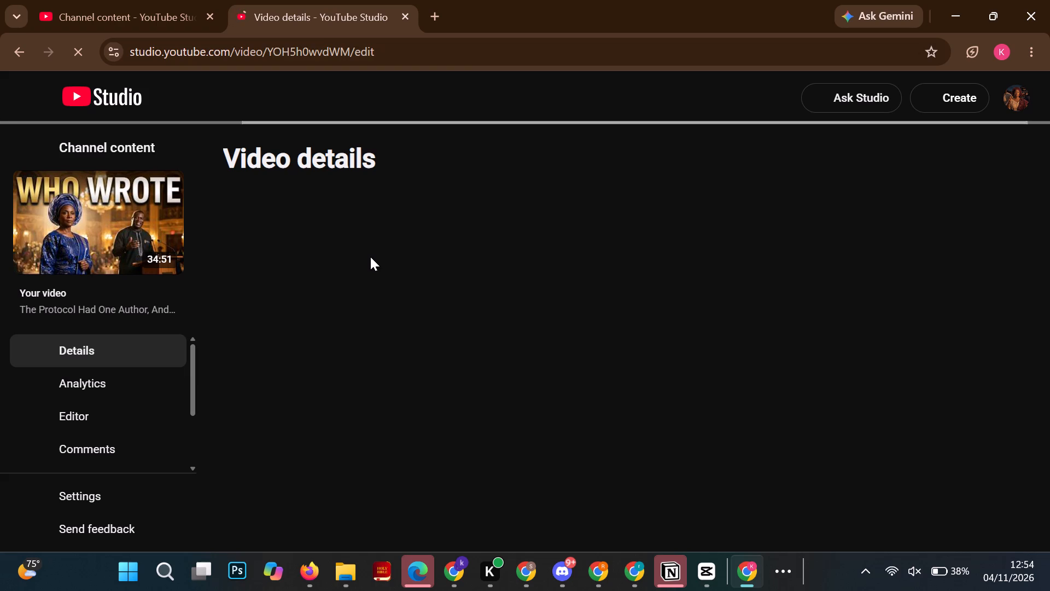
pyautogui.scroll(-3, 370, 257)
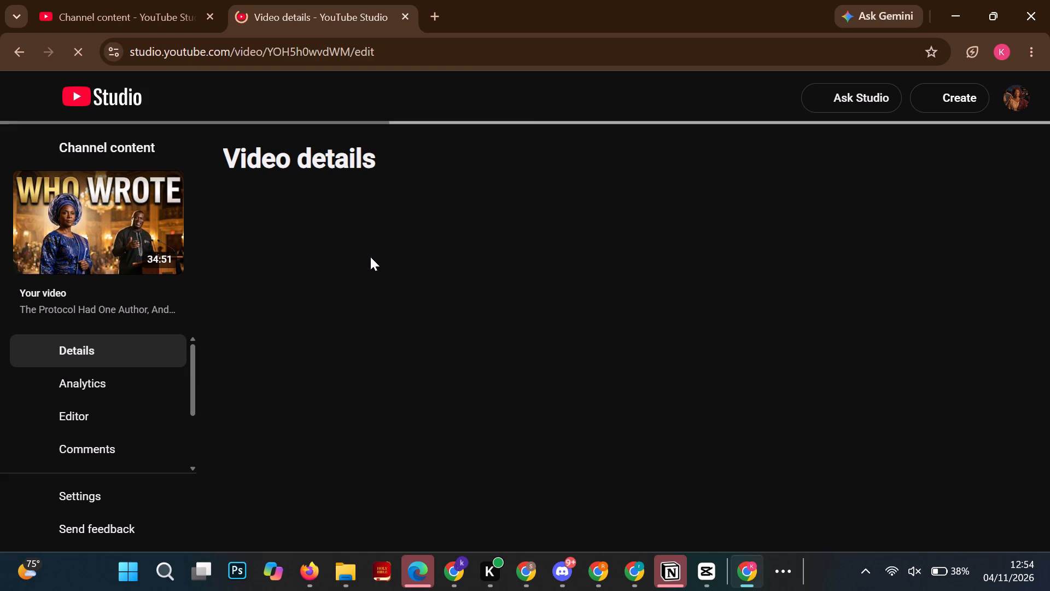
pyautogui.scroll(-1, 370, 257)
pyautogui.scroll(5, 370, 257)
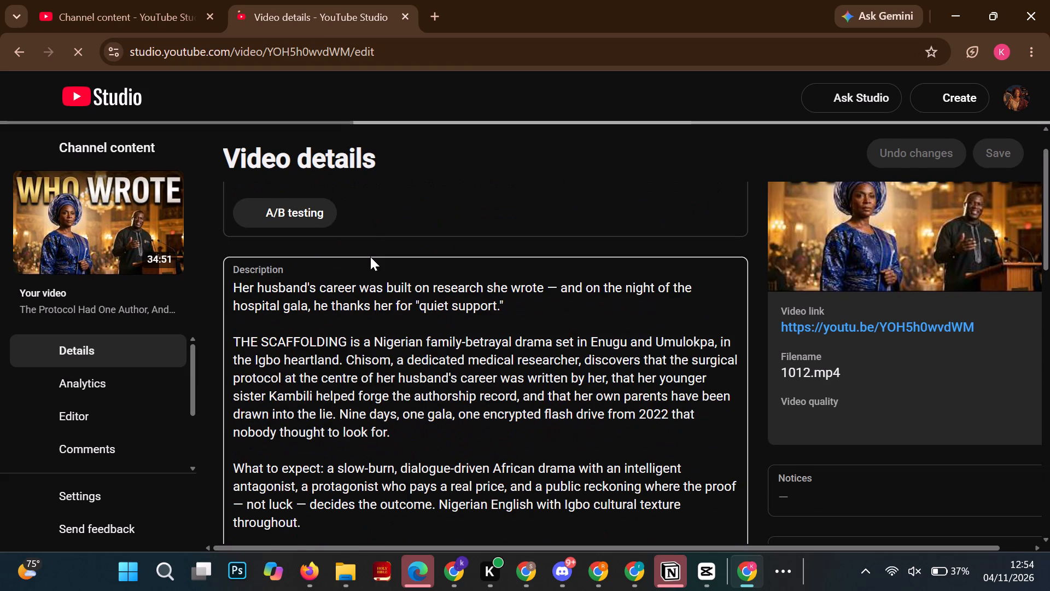
pyautogui.scroll(1, 370, 257)
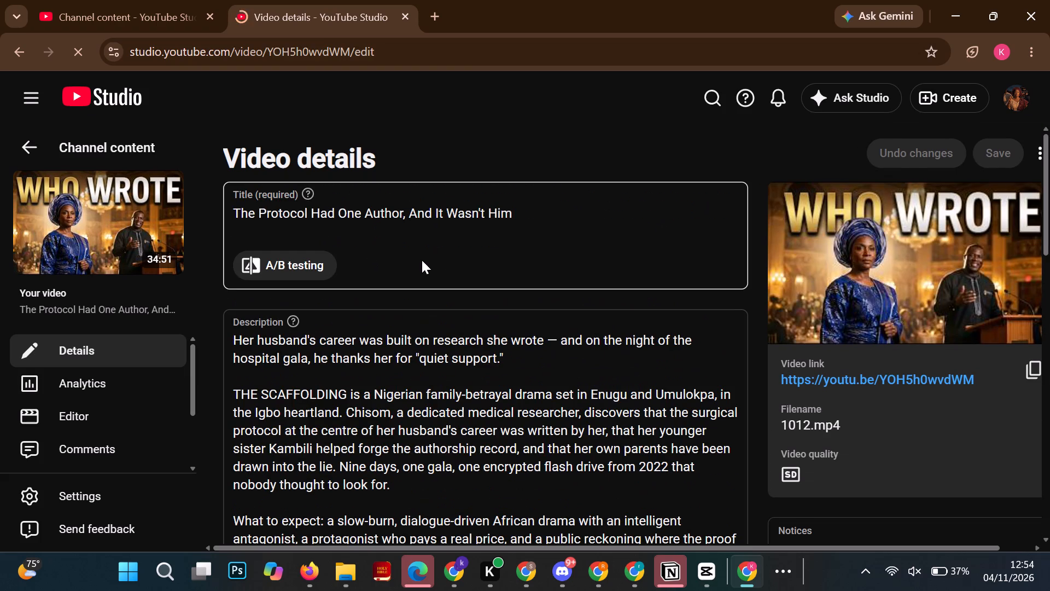
pyautogui.scroll(-5, 422, 260)
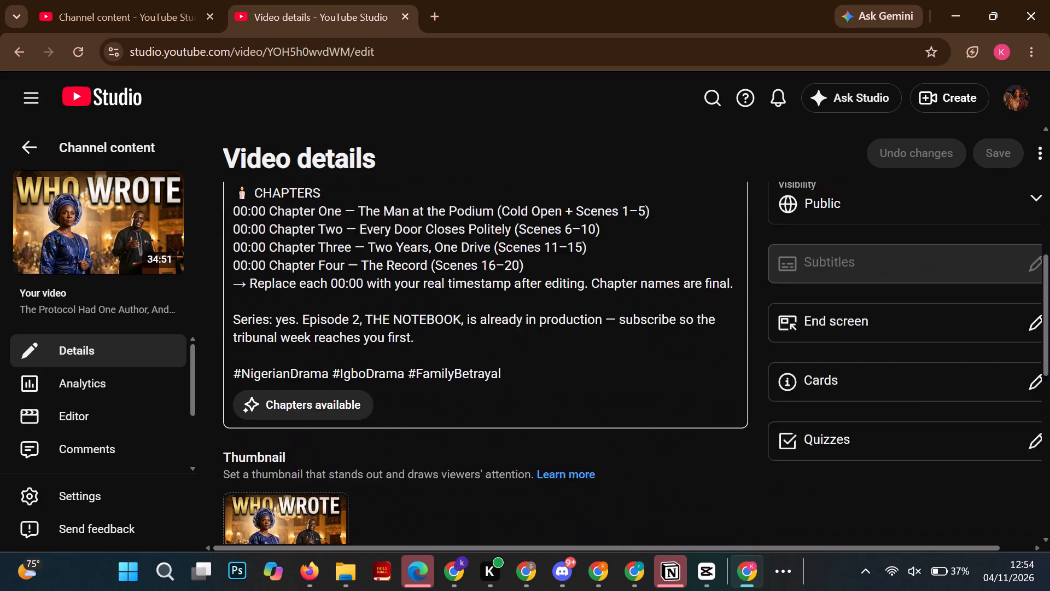
pyautogui.scroll(-3, 422, 260)
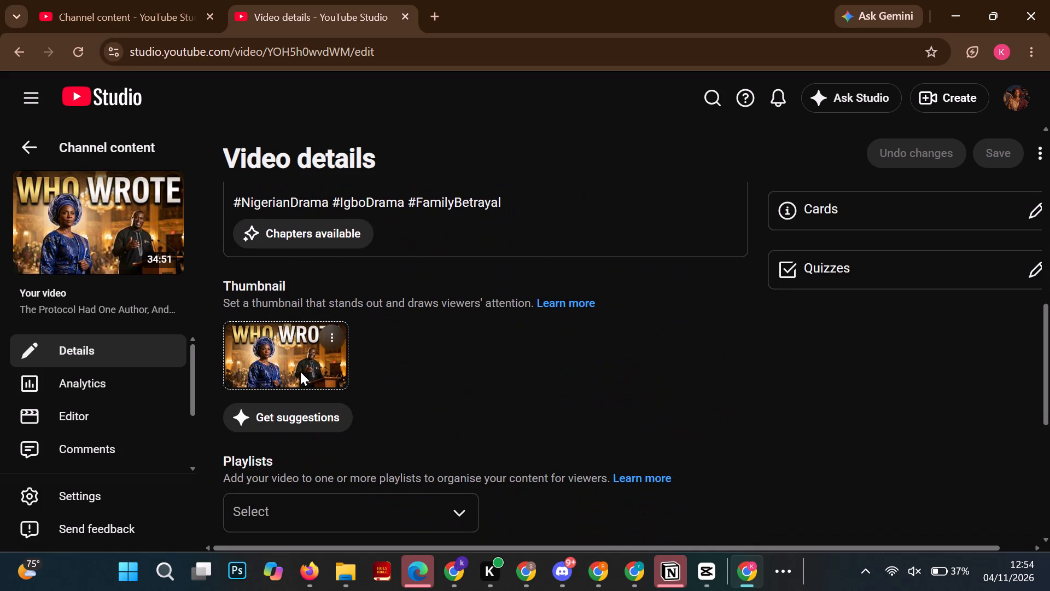
pyautogui.click(335, 336)
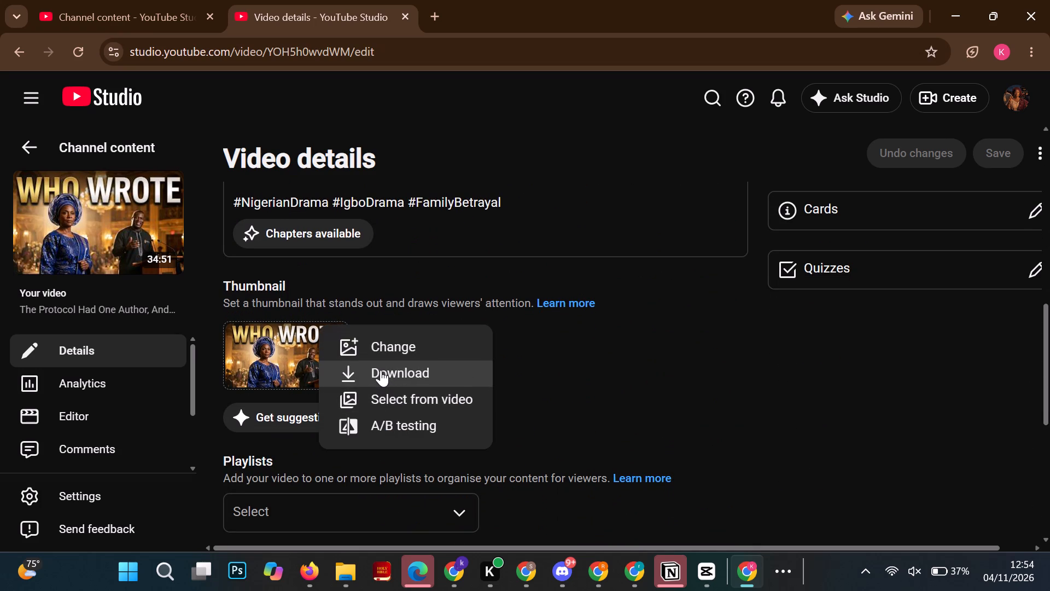
pyautogui.click(384, 346)
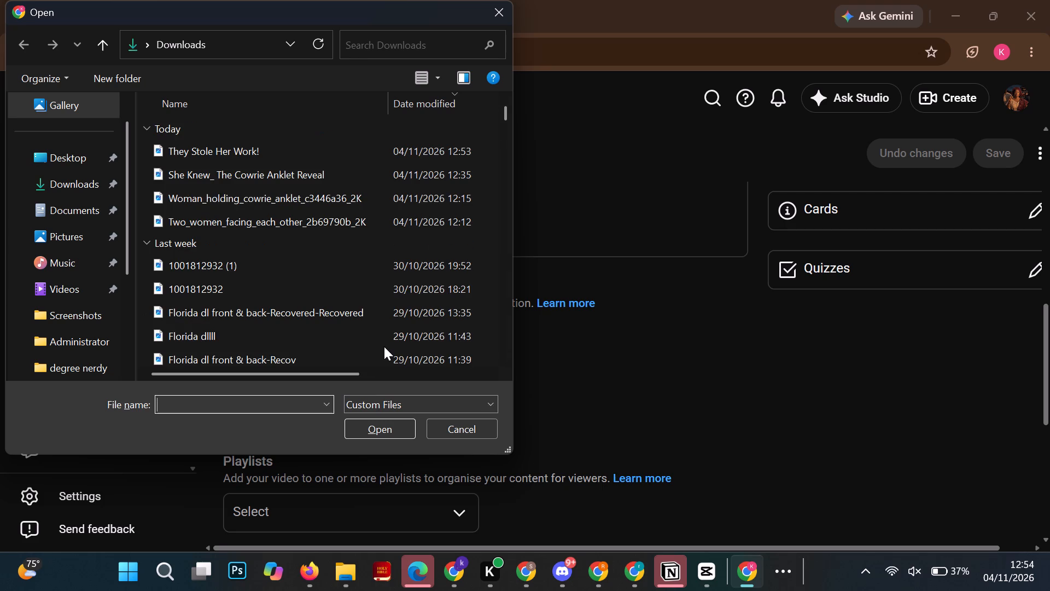
pyautogui.click(275, 145)
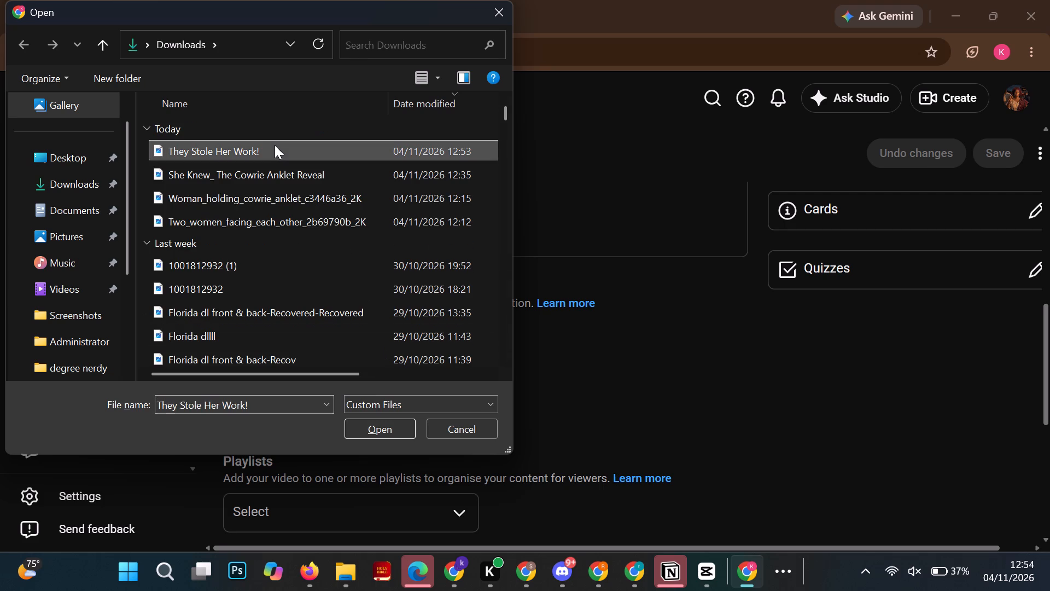
pyautogui.click(377, 427)
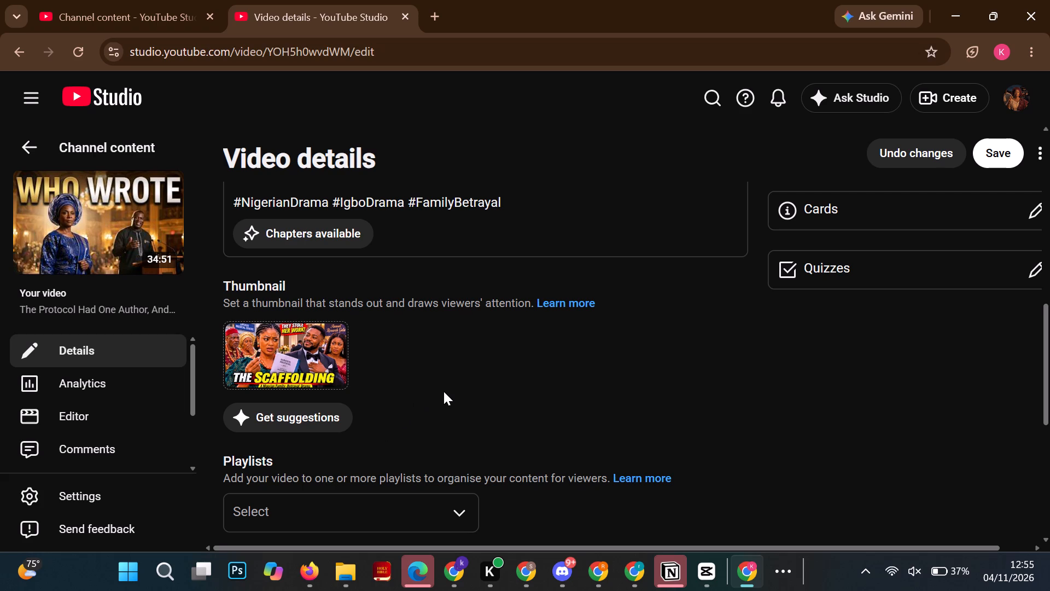
# Review the video's details from the playlist and audience settings back up to the description, title and preview.
pyautogui.scroll(-5, 444, 391)
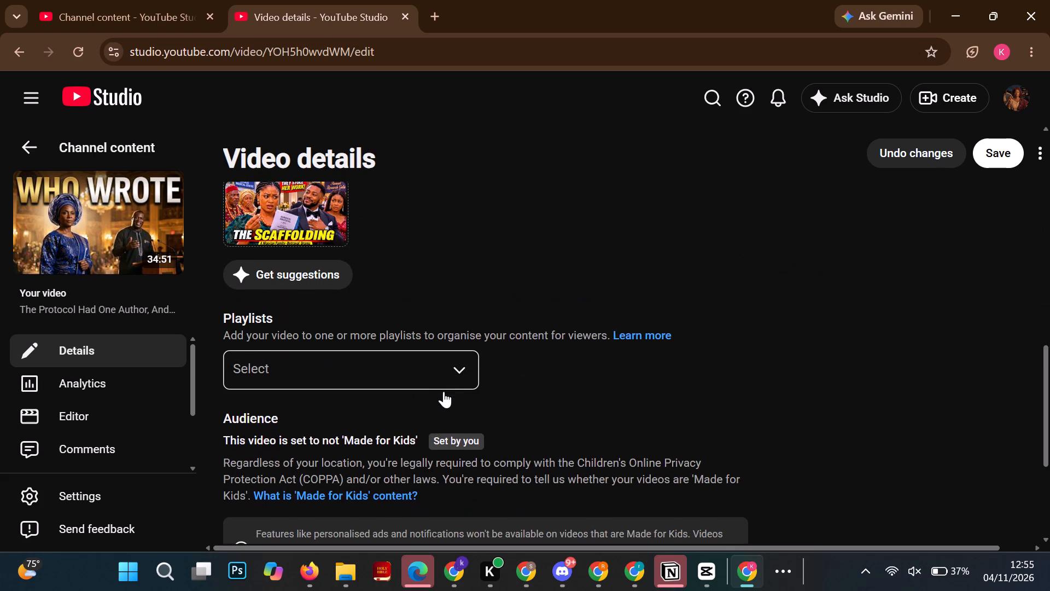
pyautogui.scroll(-1, 444, 391)
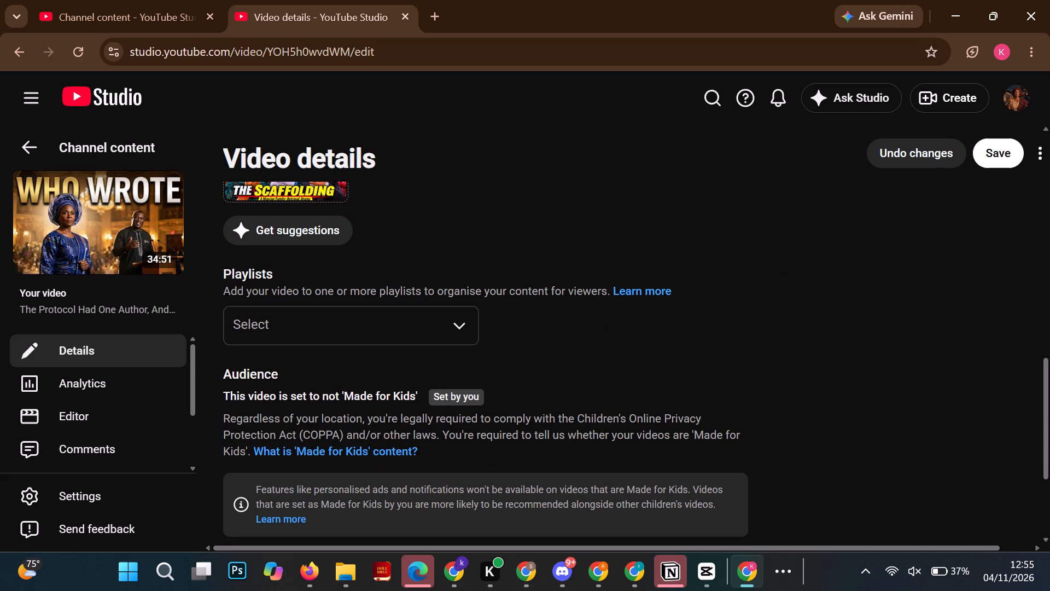
pyautogui.scroll(-2, 583, 322)
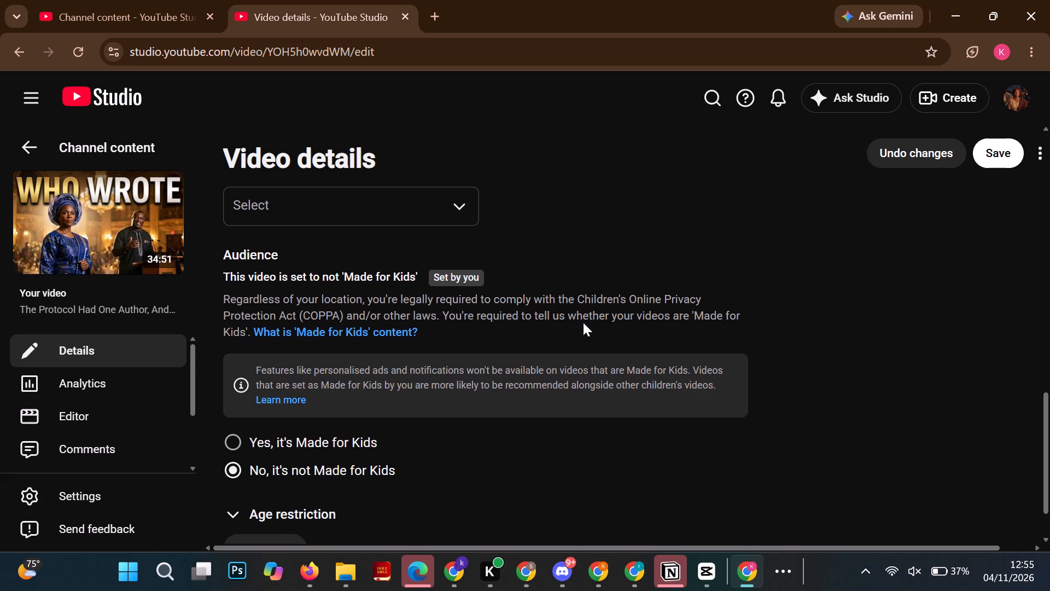
pyautogui.scroll(-5, 583, 322)
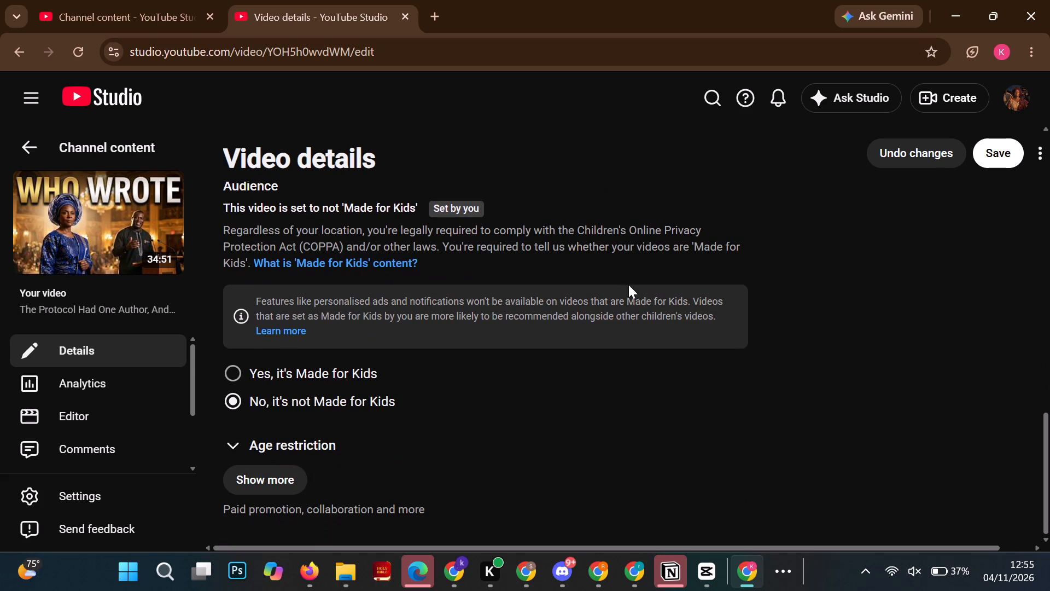
pyautogui.scroll(-1, 761, 239)
pyautogui.scroll(3, 761, 239)
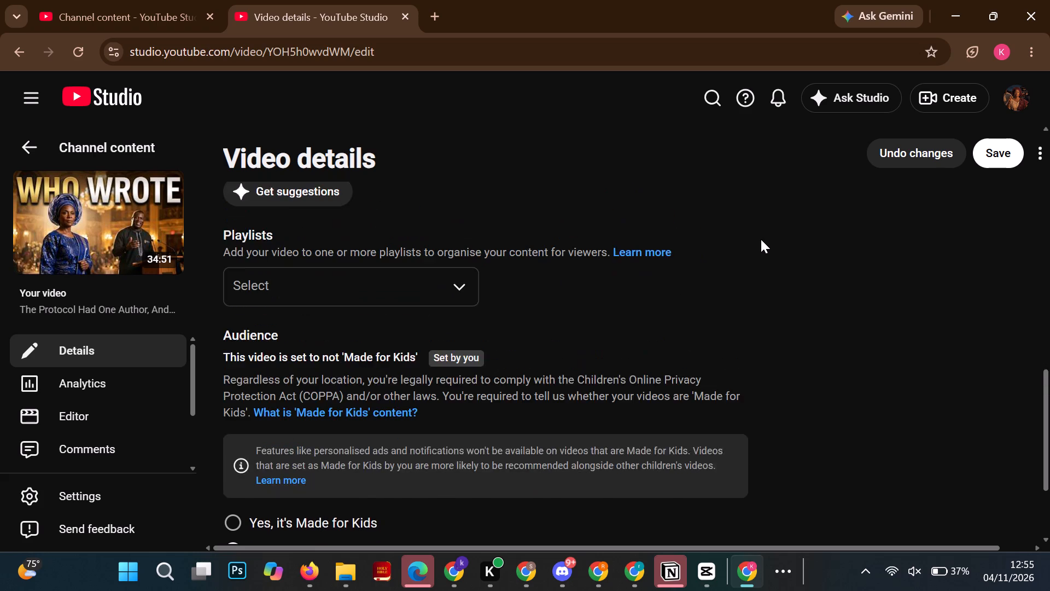
pyautogui.scroll(4, 761, 239)
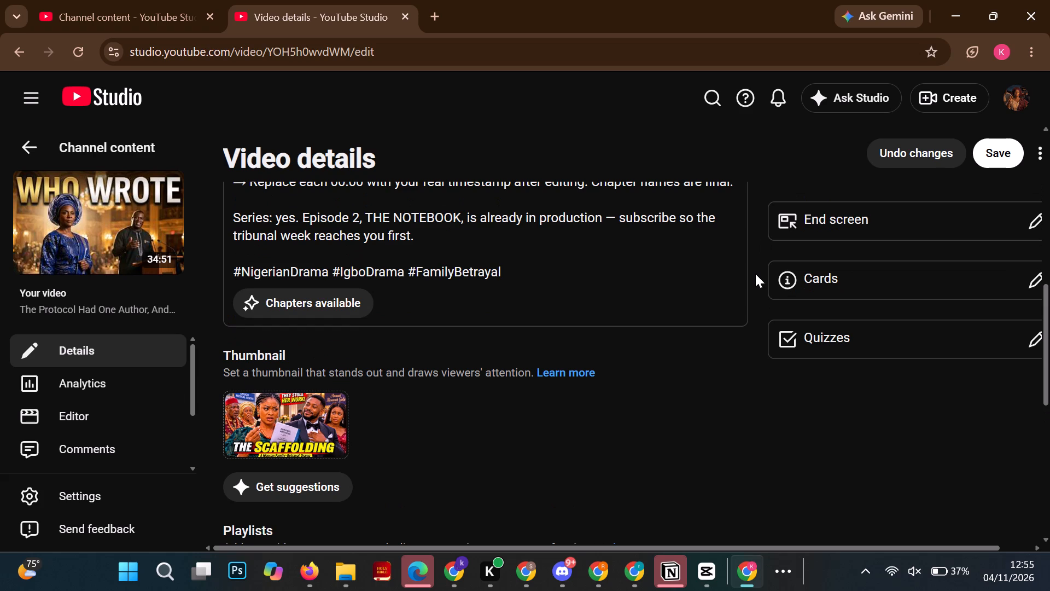
pyautogui.scroll(5, 746, 346)
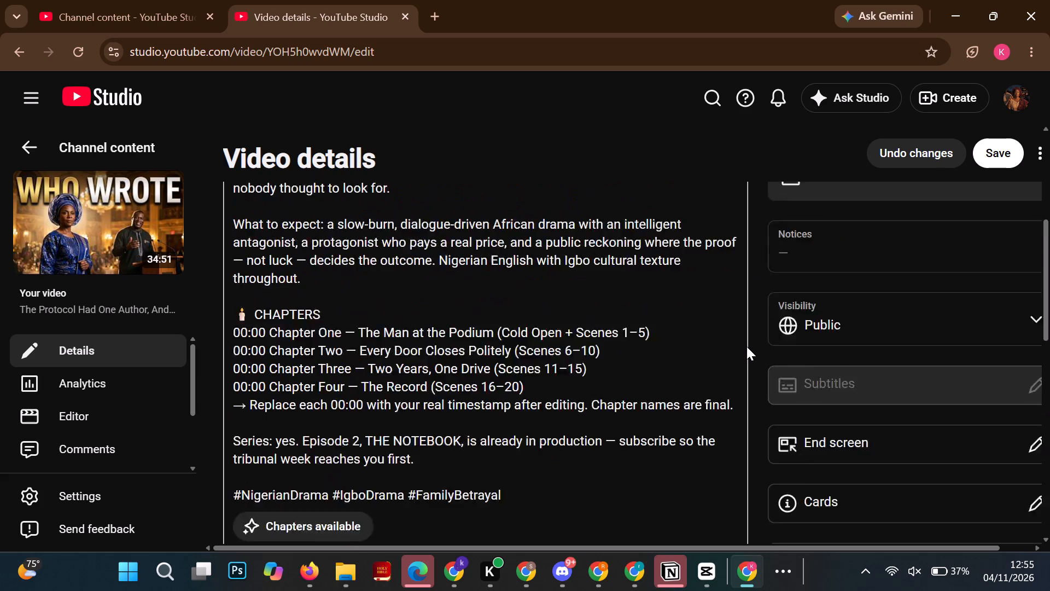
pyautogui.scroll(1, 746, 346)
pyautogui.scroll(5, 703, 287)
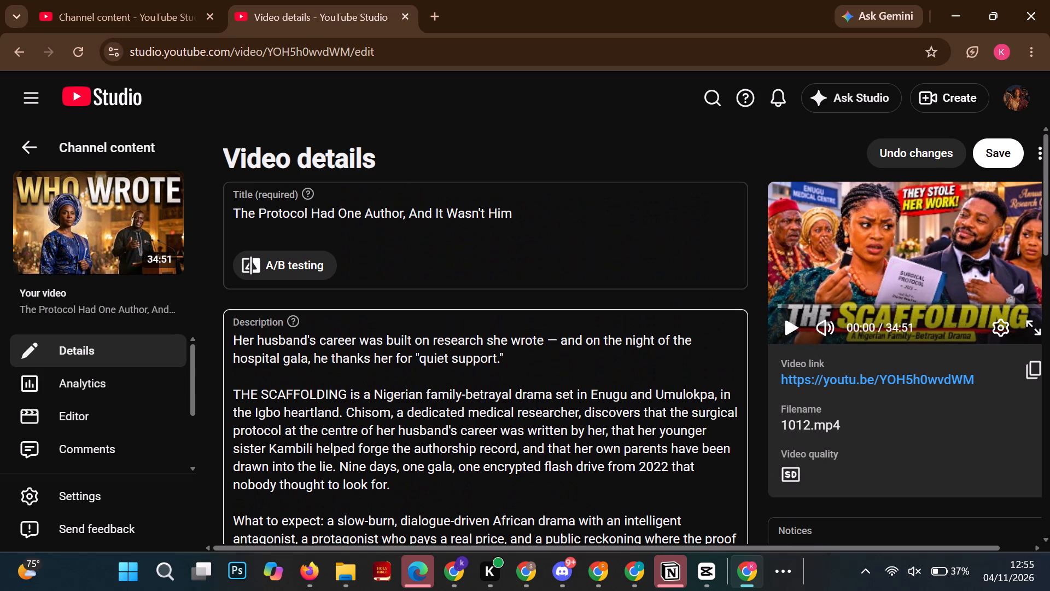
pyautogui.scroll(1, 686, 281)
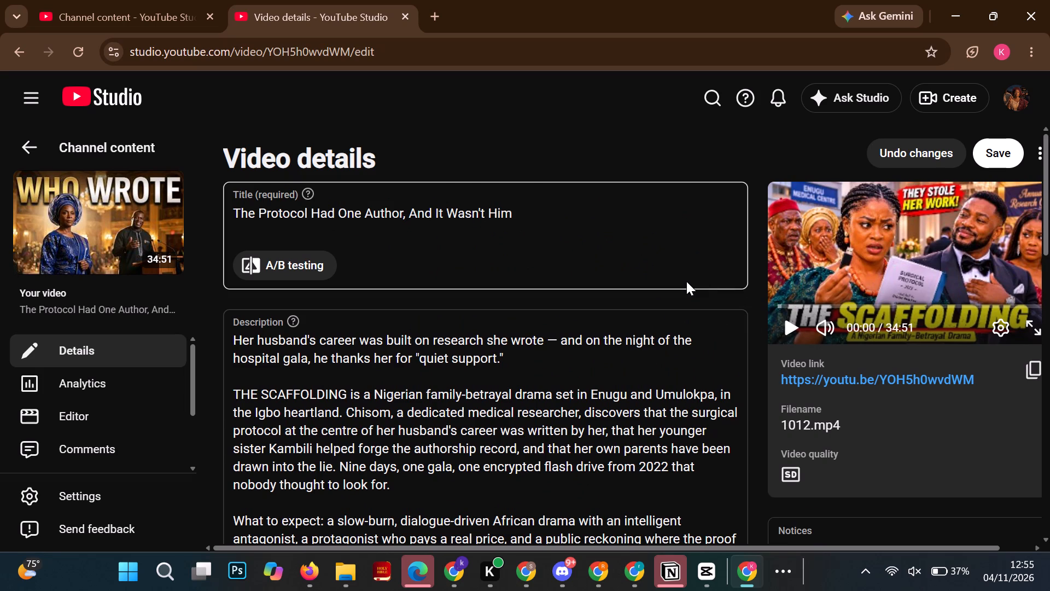
pyautogui.scroll(1, 686, 281)
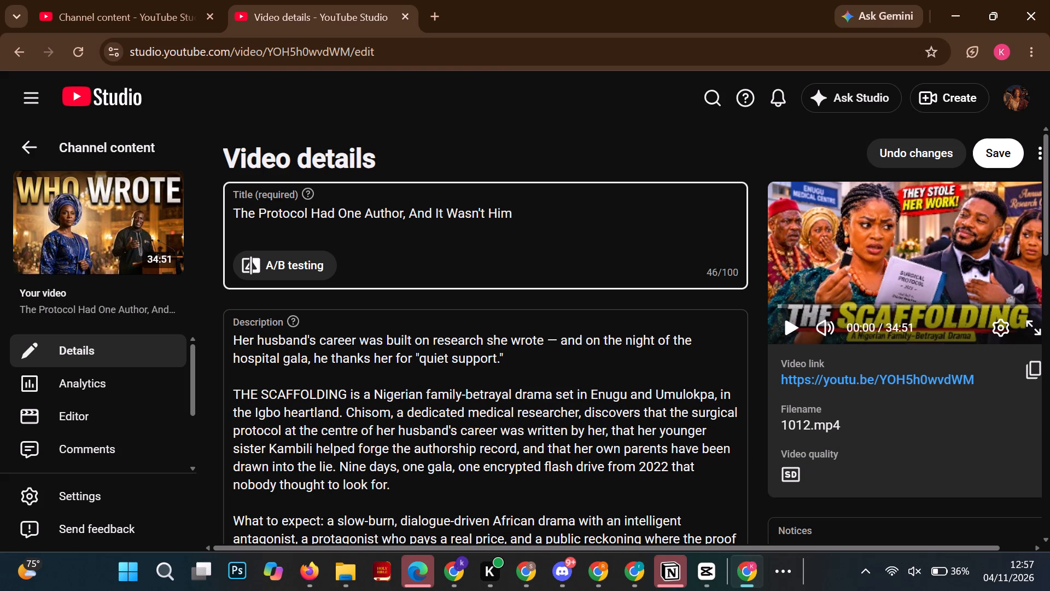
pyautogui.hotkey('ctrl', 'a')
pyautogui.hotkey('ctrl', 'v')
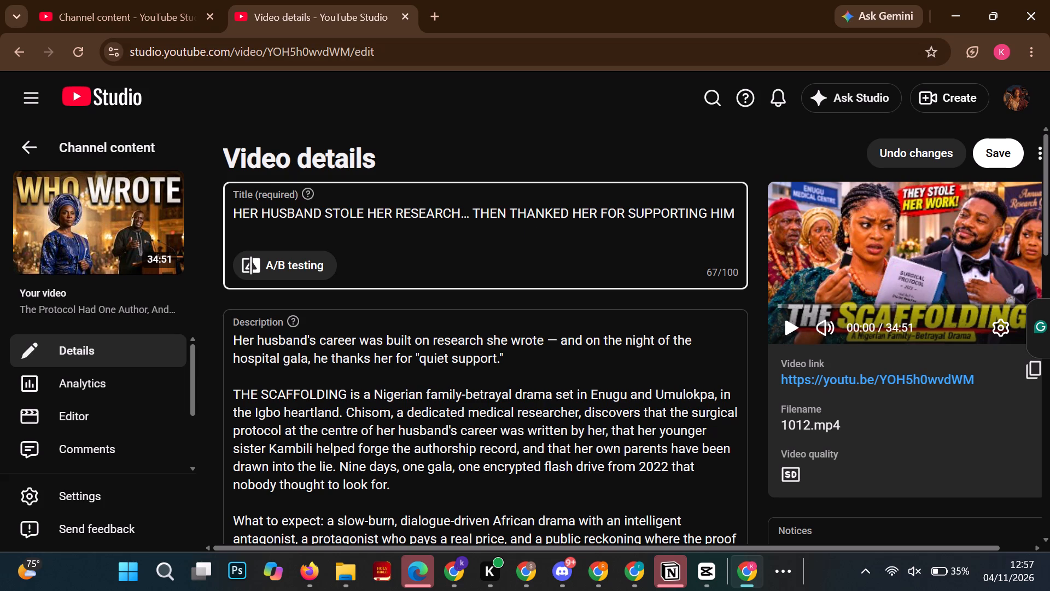
pyautogui.scroll(-1, 526, 218)
pyautogui.scroll(2, 526, 218)
# Replace the word "THANKED" in the video title with "BETRAYED".
pyautogui.click(568, 211)
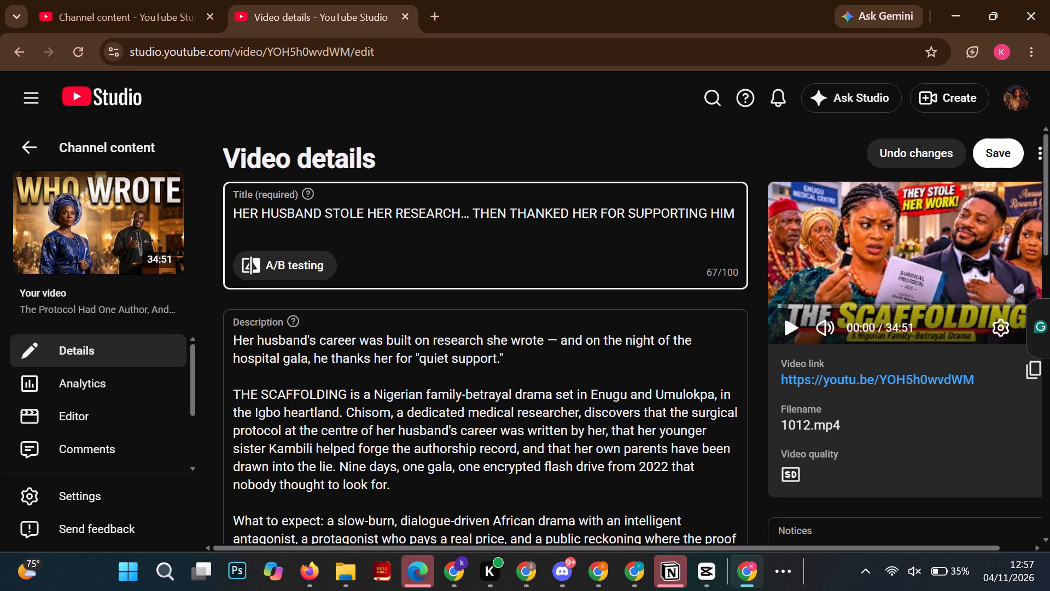
pyautogui.press('BackSpace')
pyautogui.press('BackSpace')
pyautogui.press('BackSpace')
pyautogui.press('BackSpace')
pyautogui.press('BackSpace')
pyautogui.press('BackSpace')
pyautogui.press('BackSpace')
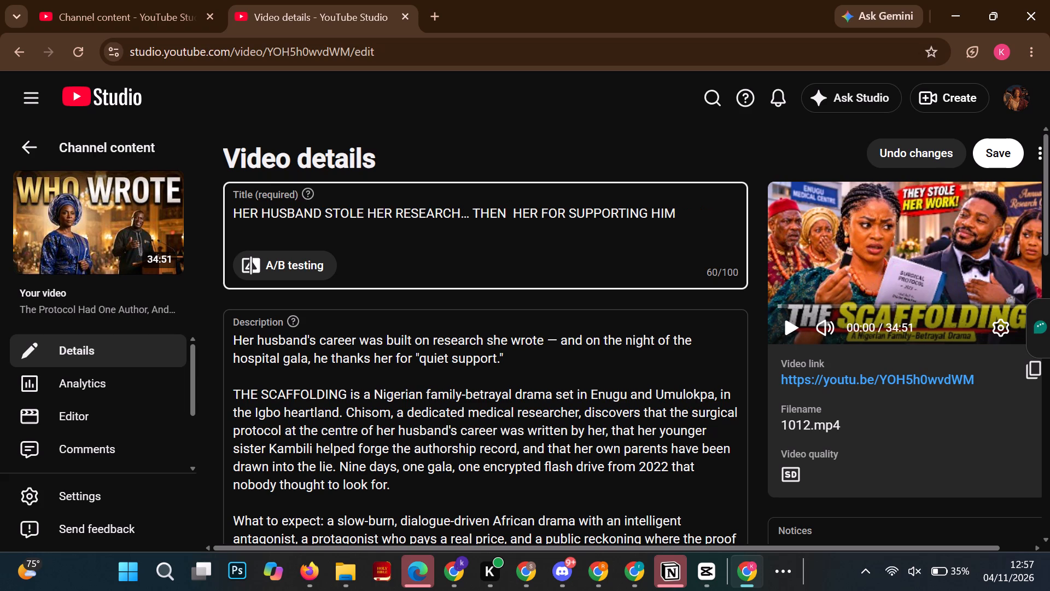
pyautogui.press('b')
pyautogui.write('ETR')
pyautogui.write('AY')
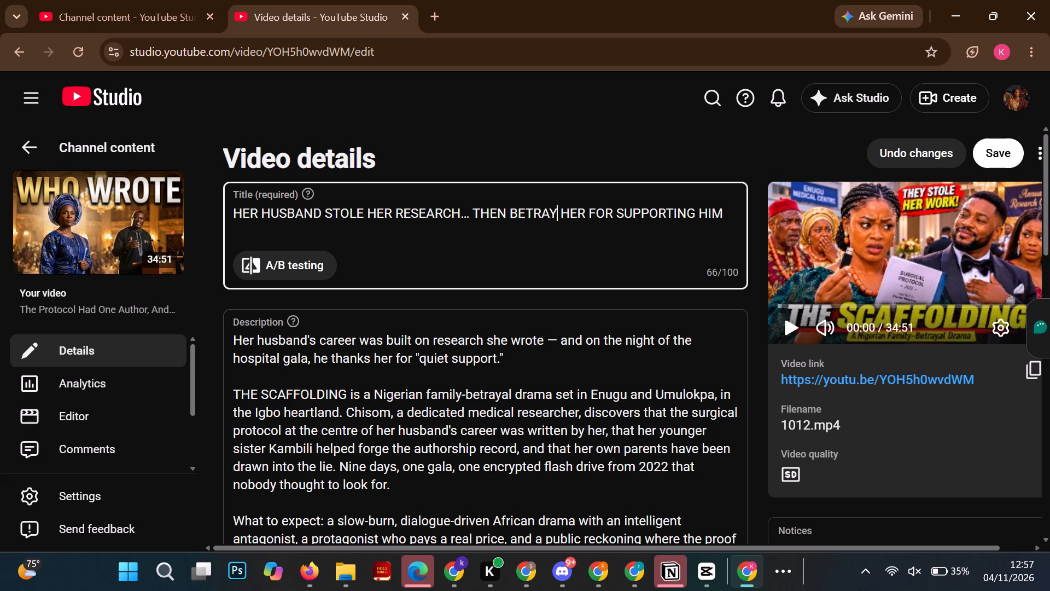
pyautogui.write('ED')
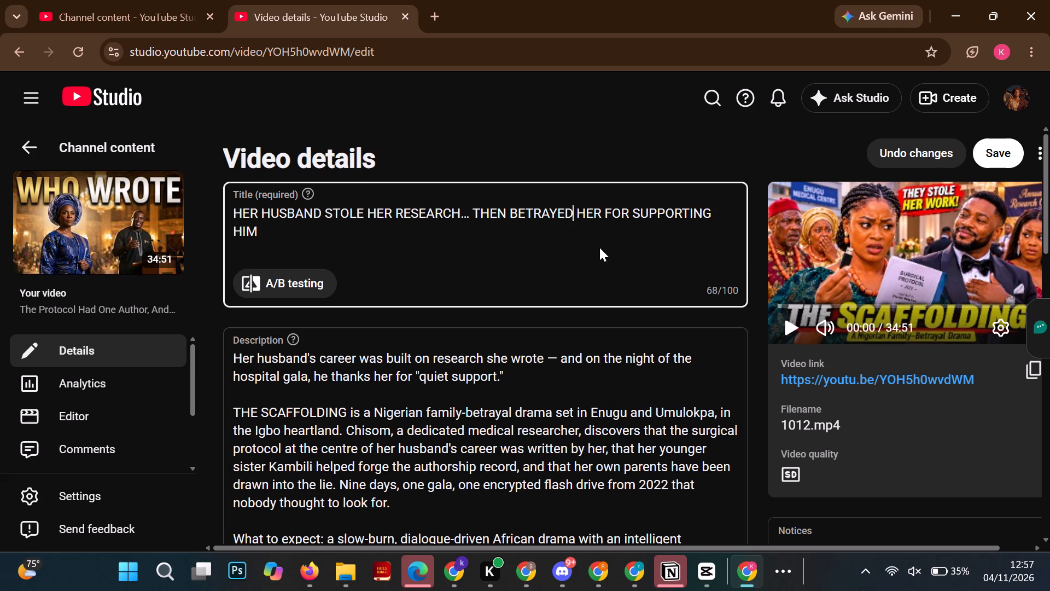
# Check the spelling of "BETRAYED" using search suggestions in a new tab of another Chrome window, and return to YouTube Studio.
pyautogui.click(530, 570)
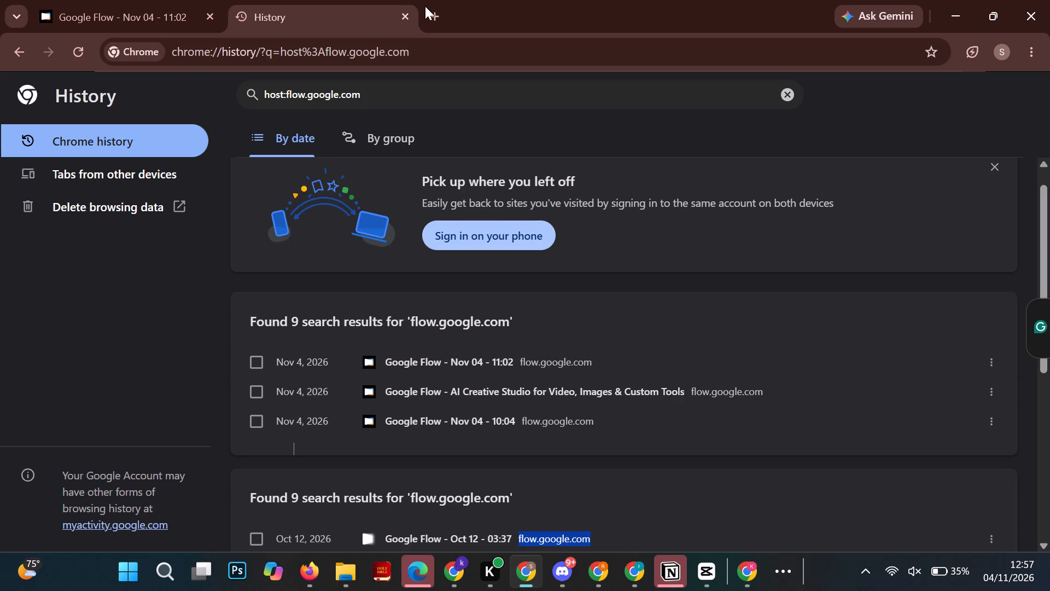
pyautogui.click(431, 8)
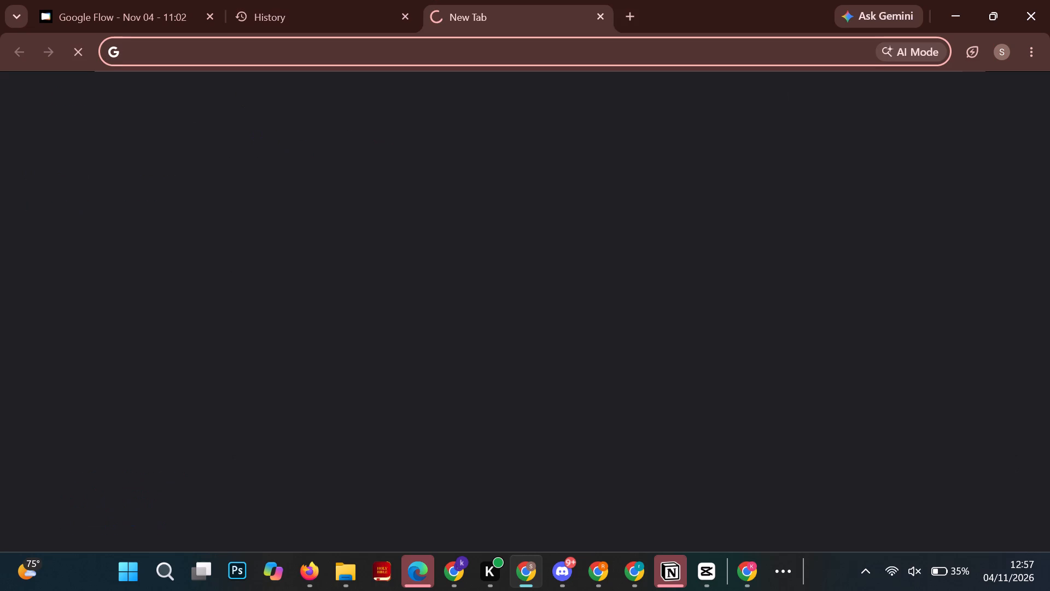
pyautogui.click(422, 43)
pyautogui.write('BETRAY')
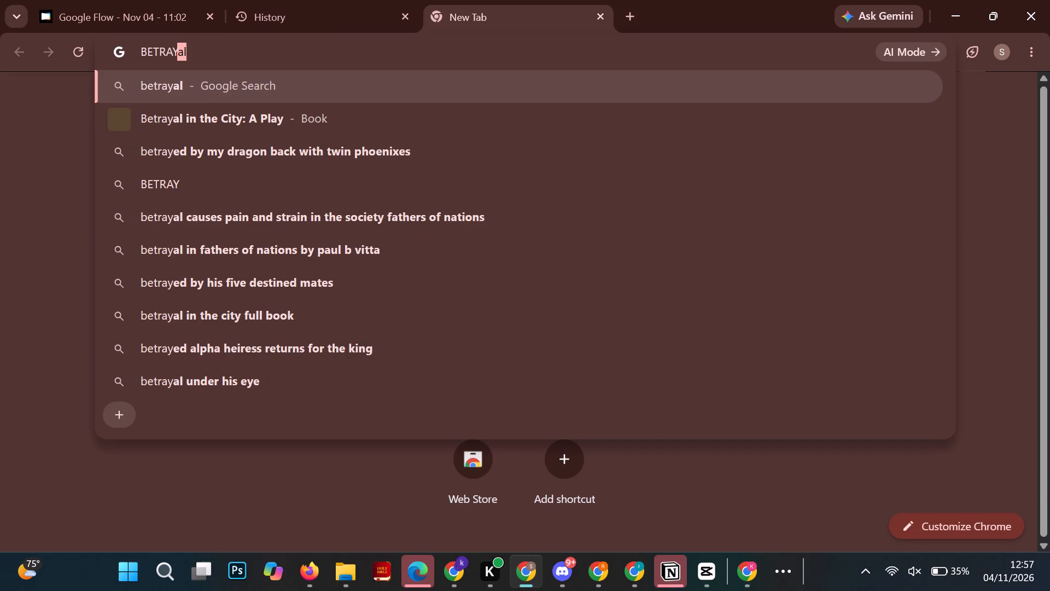
pyautogui.press('e')
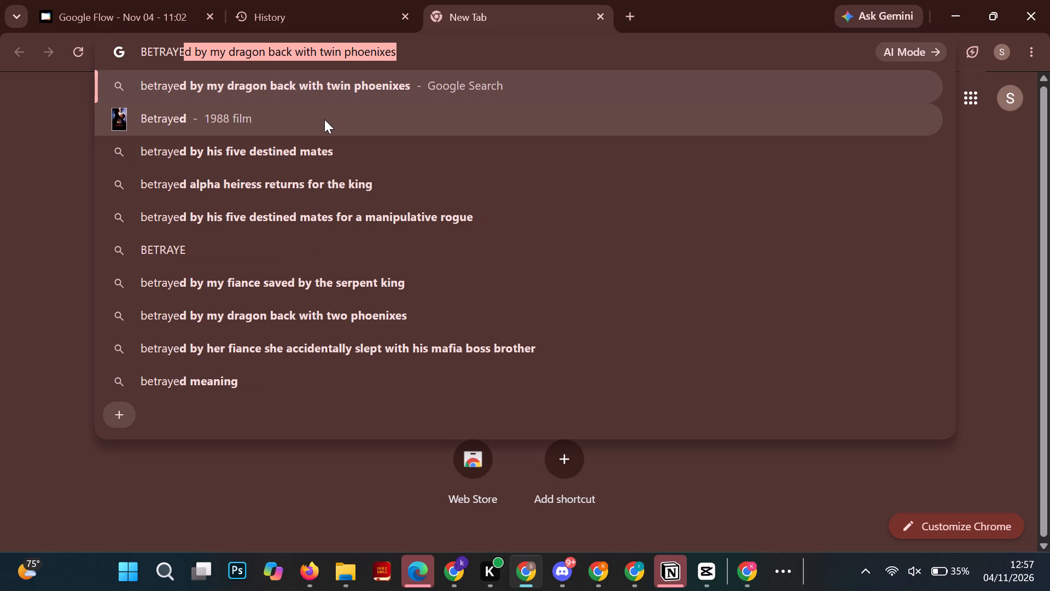
pyautogui.click(750, 566)
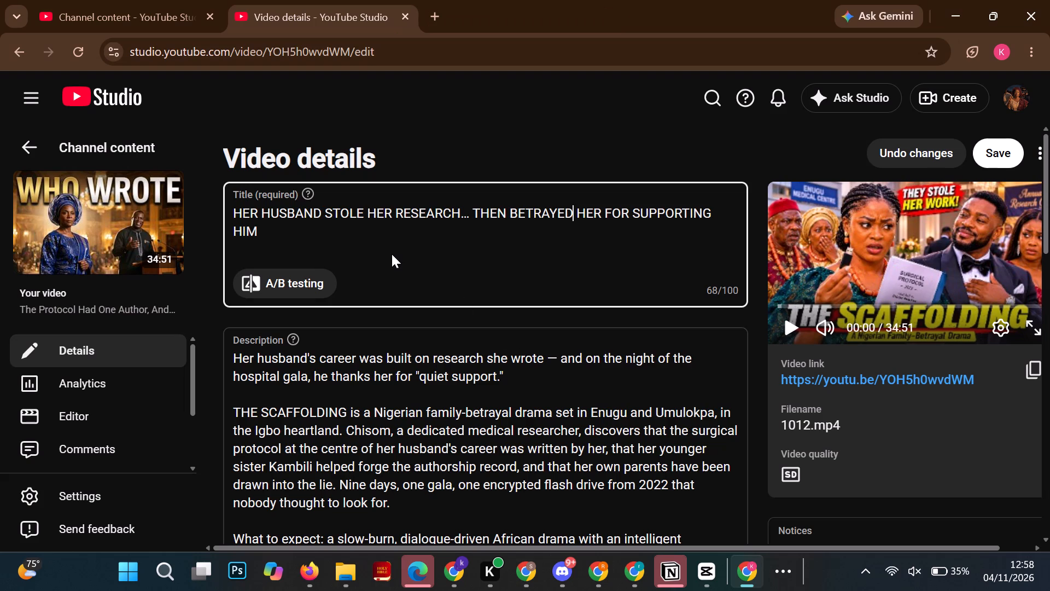
# Review the edited title, description and thumbnail, and save the changes to the video.
pyautogui.scroll(-2, 392, 254)
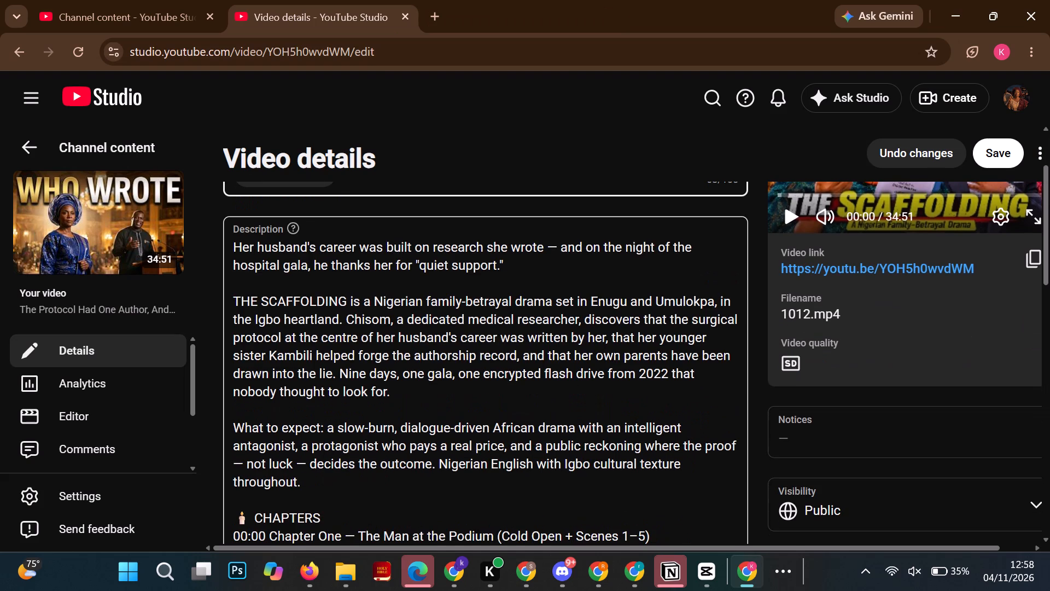
pyautogui.scroll(3, 392, 254)
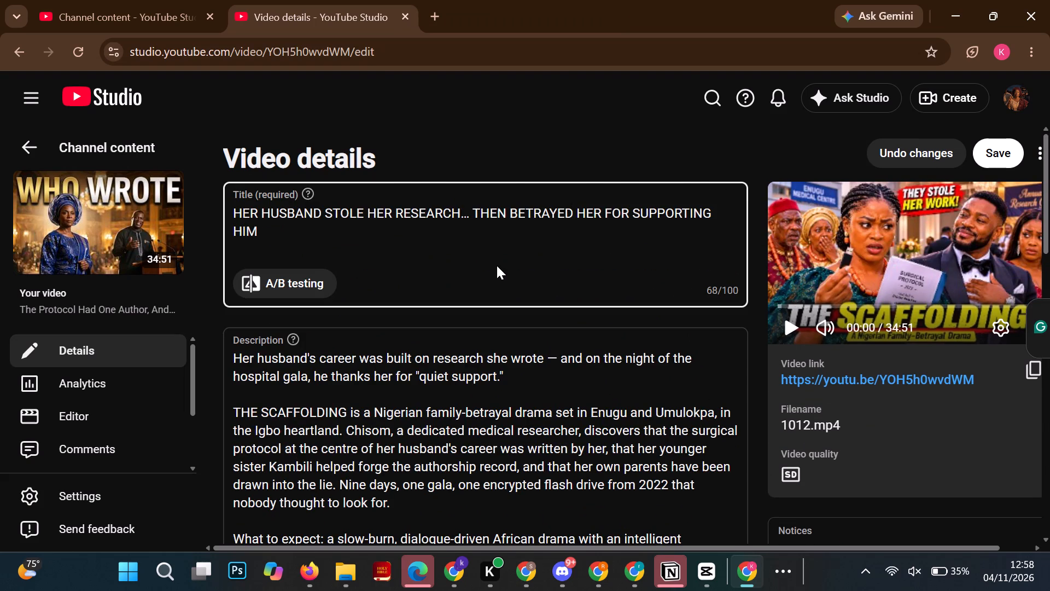
pyautogui.scroll(-9, 497, 265)
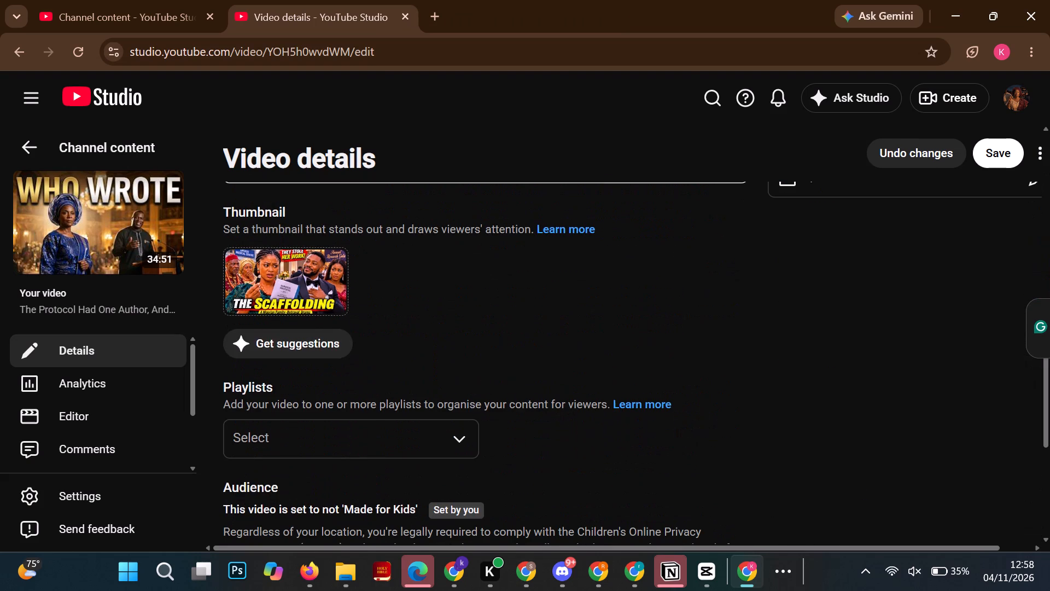
pyautogui.scroll(7, 497, 265)
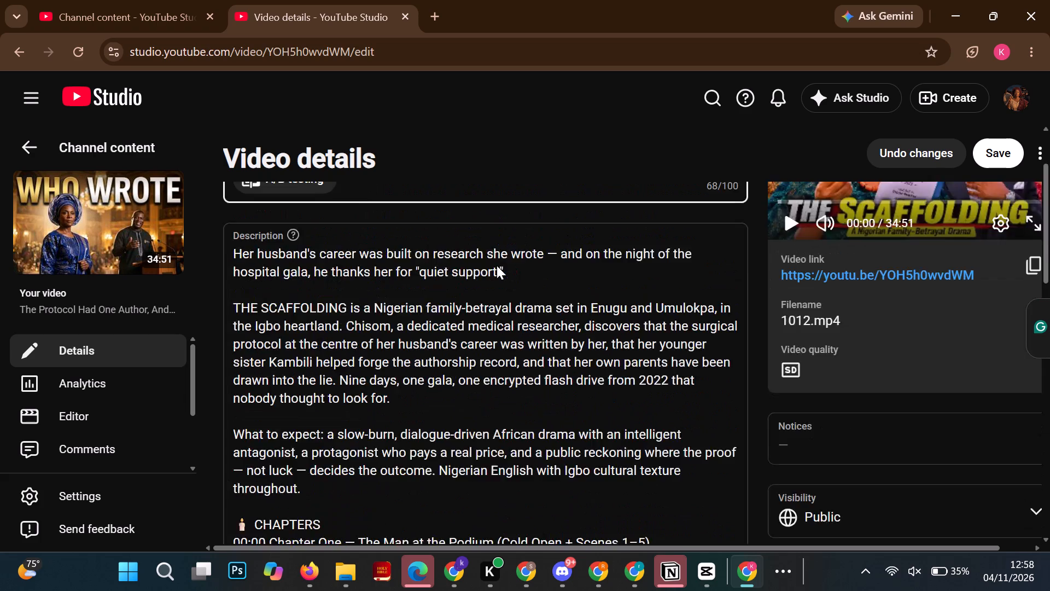
pyautogui.scroll(5, 497, 265)
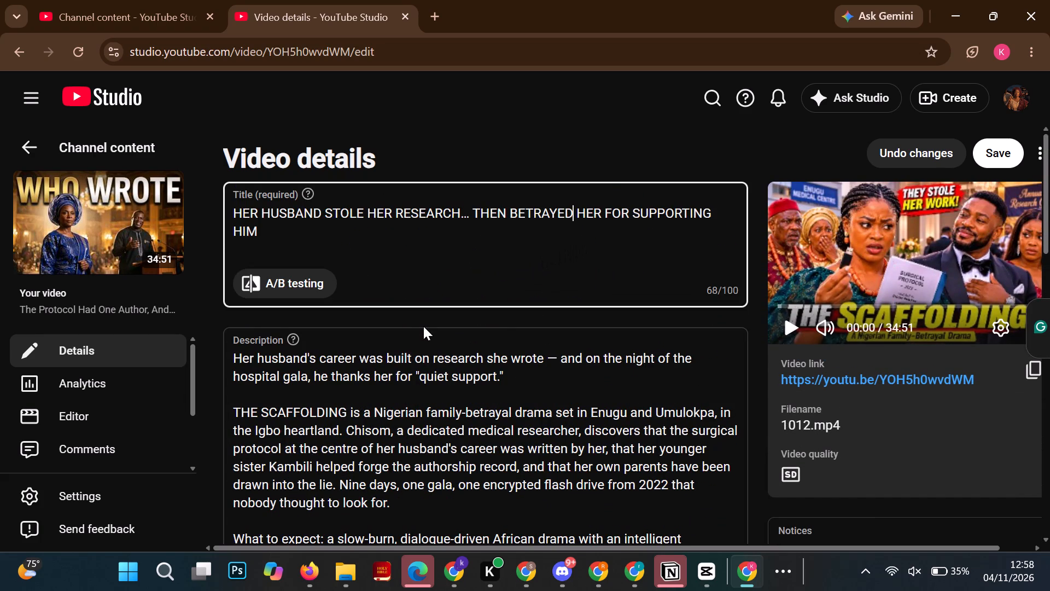
pyautogui.scroll(-9, 423, 326)
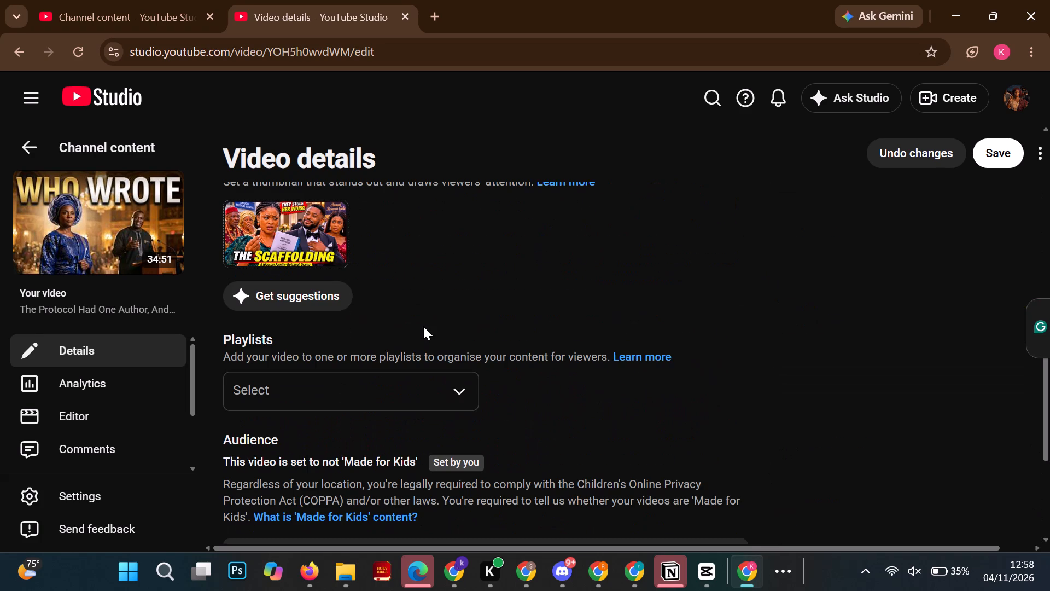
pyautogui.scroll(7, 423, 326)
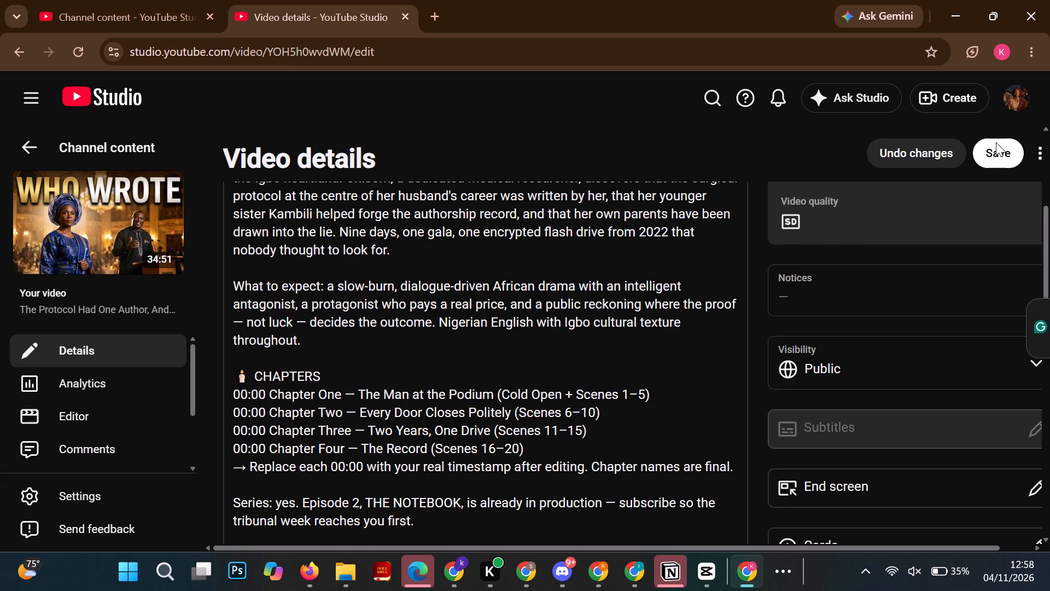
pyautogui.click(998, 152)
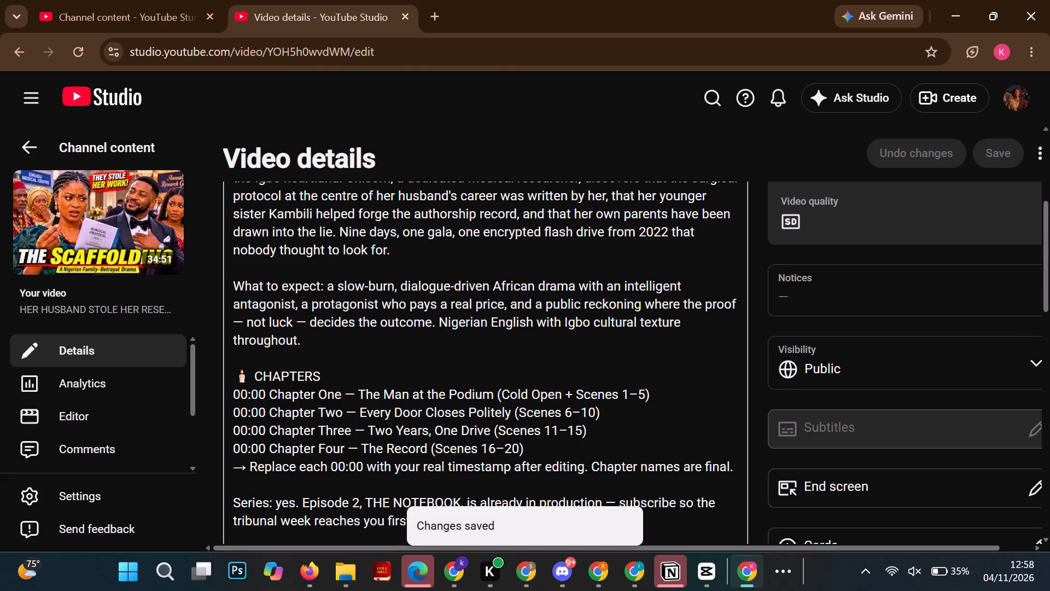
pyautogui.scroll(8, 521, 297)
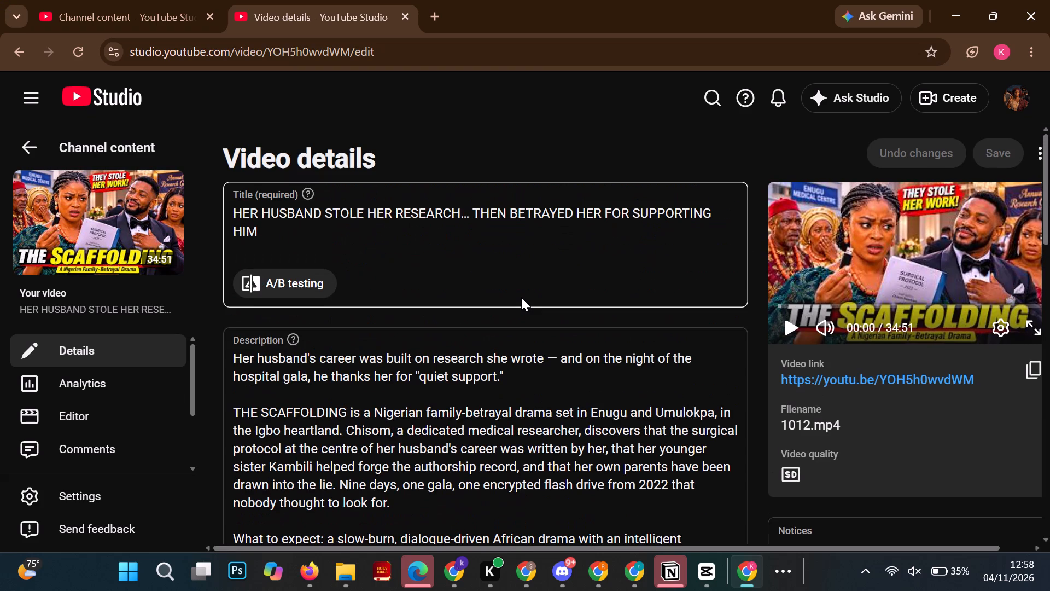
pyautogui.scroll(2, 521, 297)
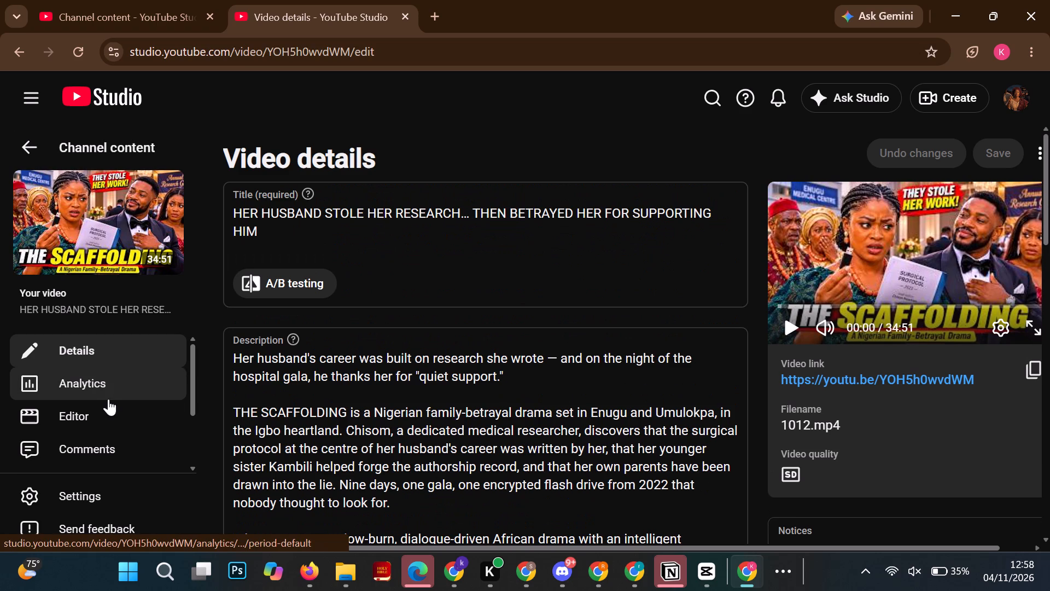
# Examine the video's analytics overview, including views since publishing, watch time, subscribers and traffic sources.
pyautogui.click(98, 389)
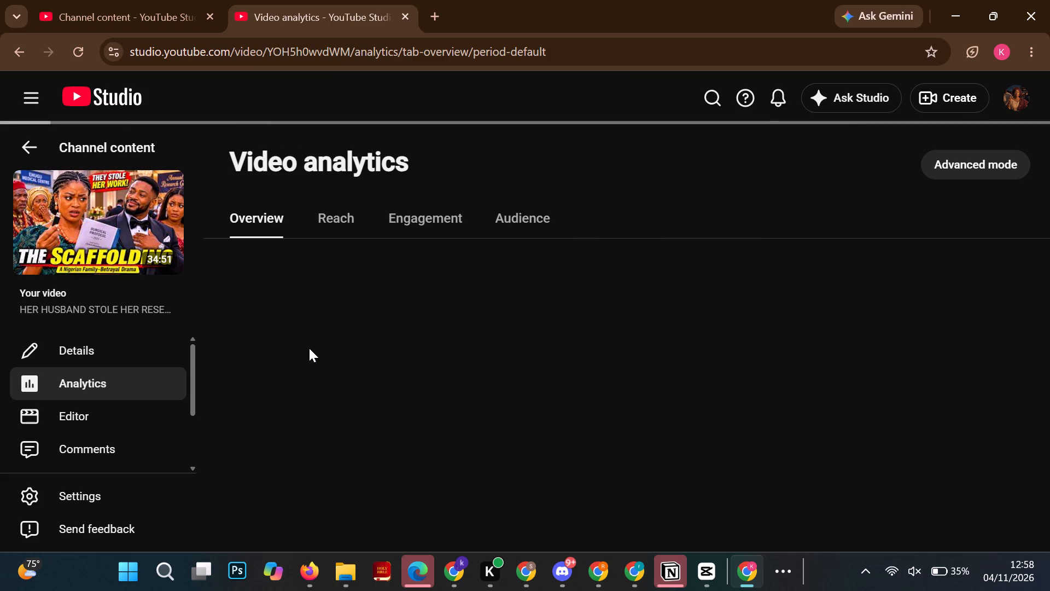
pyautogui.scroll(-1, 309, 348)
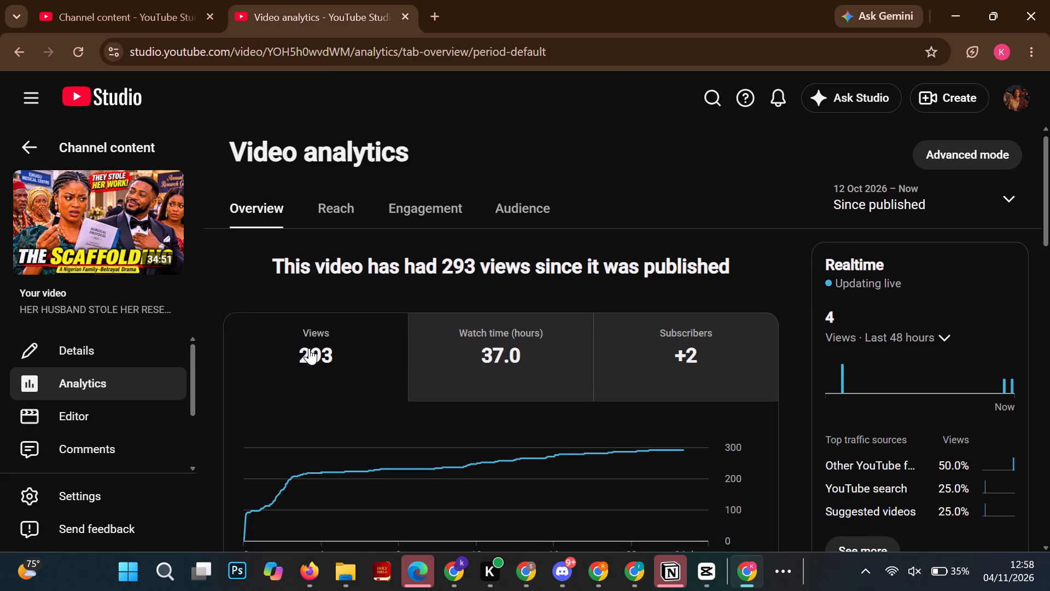
pyautogui.scroll(-3, 309, 348)
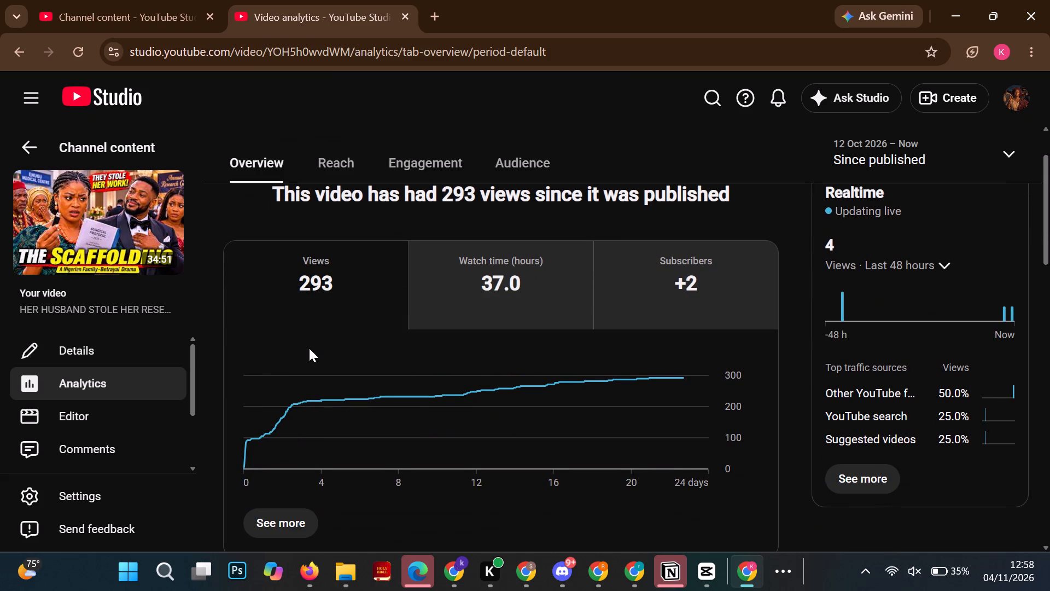
pyautogui.scroll(-2, 309, 348)
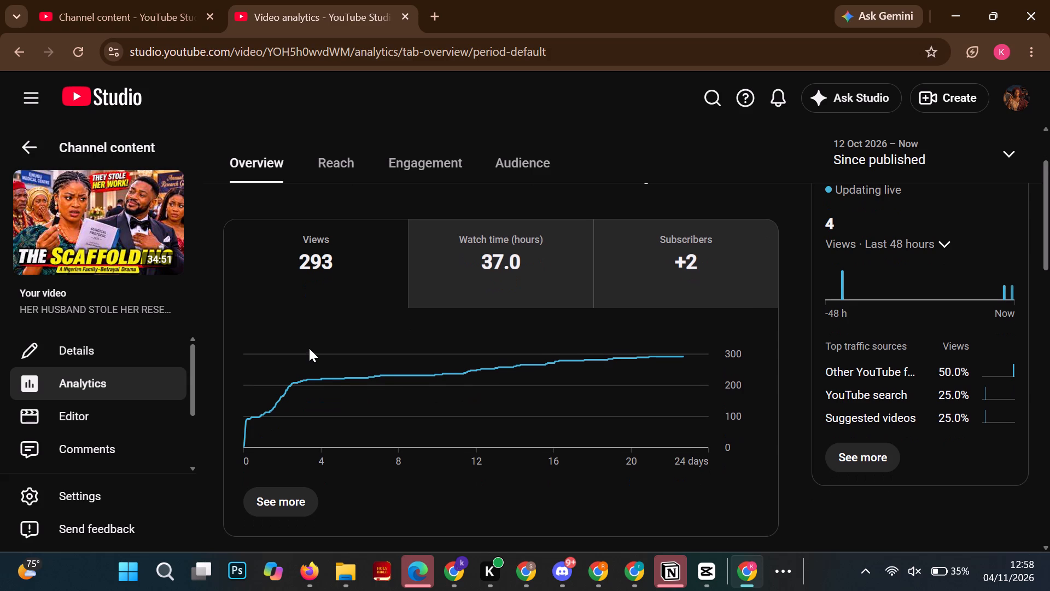
pyautogui.scroll(-2, 309, 348)
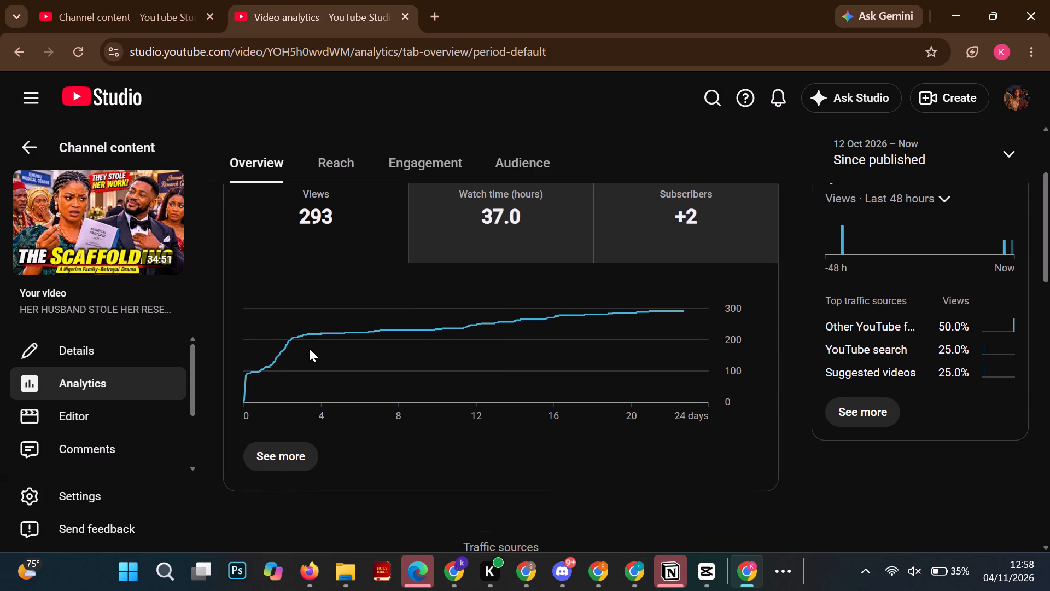
pyautogui.scroll(-5, 309, 348)
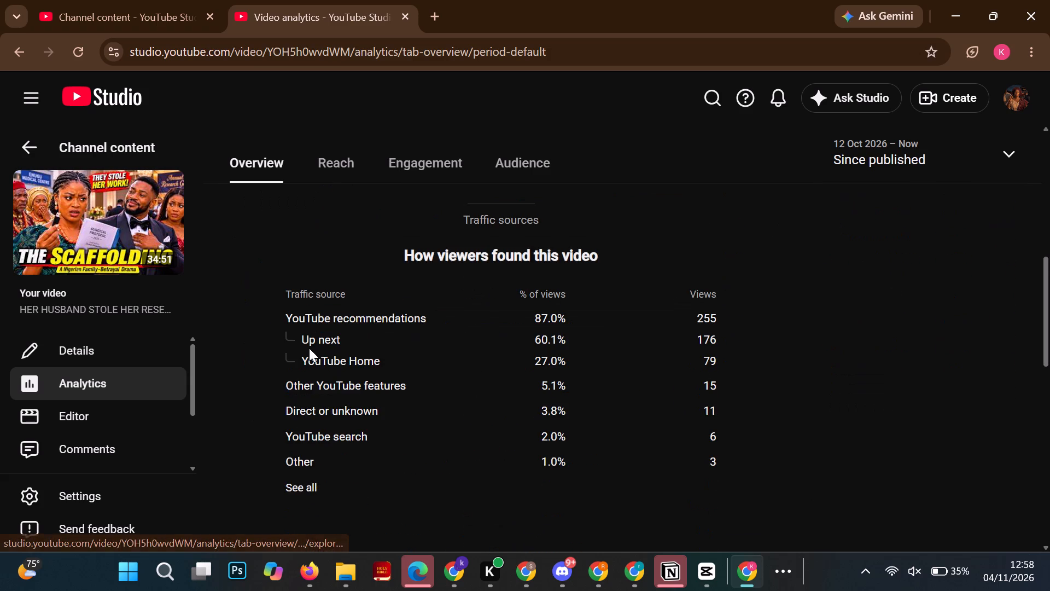
pyautogui.scroll(-1, 309, 348)
pyautogui.scroll(9, 309, 348)
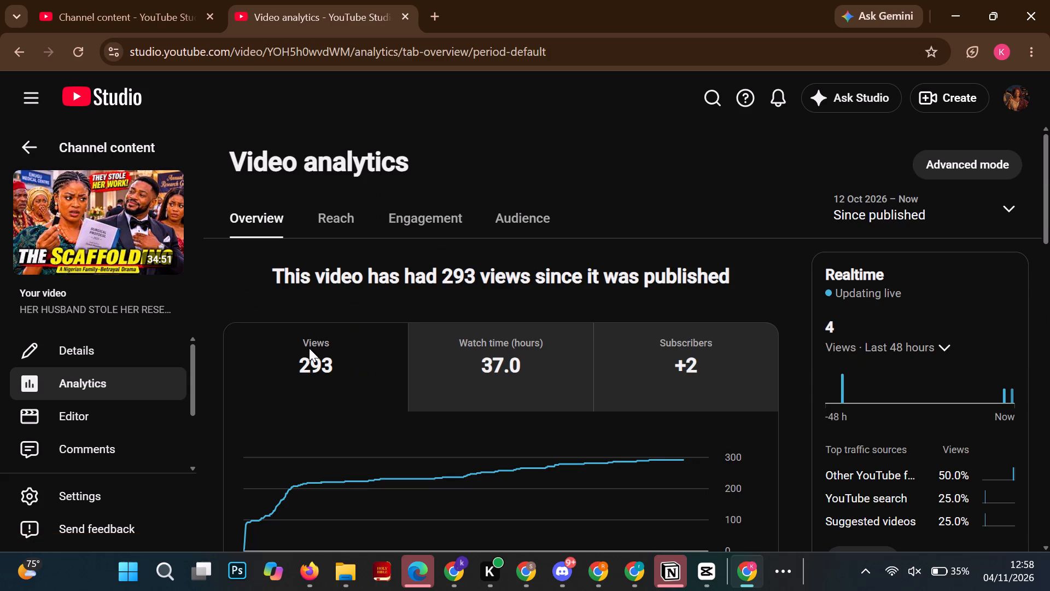
# Return to the channel's video list and open the details of "My Uncle Said Women Inherit Nothing. He Didn't Know I'd Watch the Box" for editing.
pyautogui.click(27, 139)
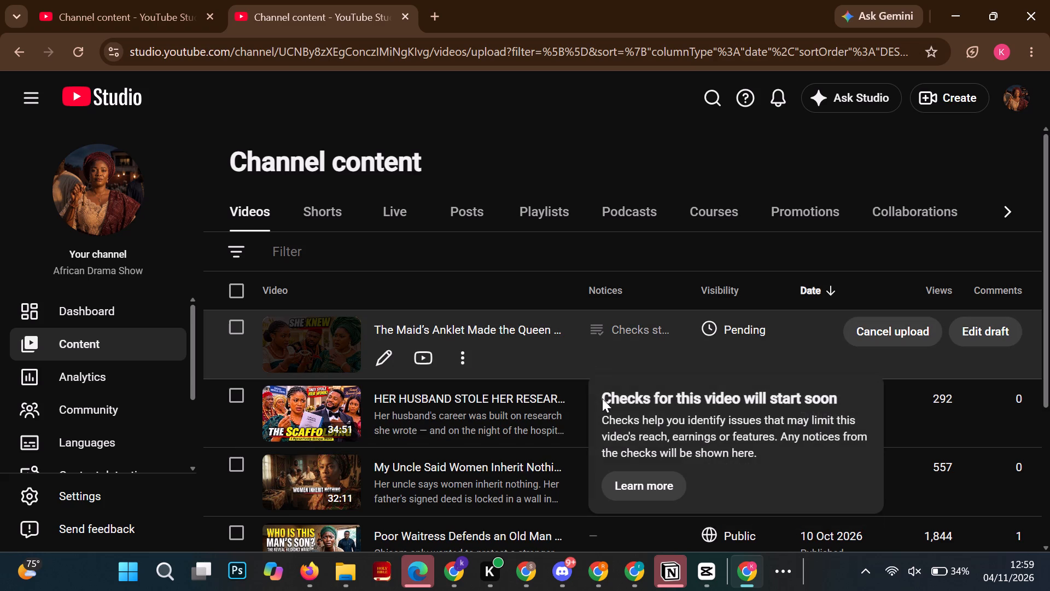
pyautogui.scroll(-1, 494, 446)
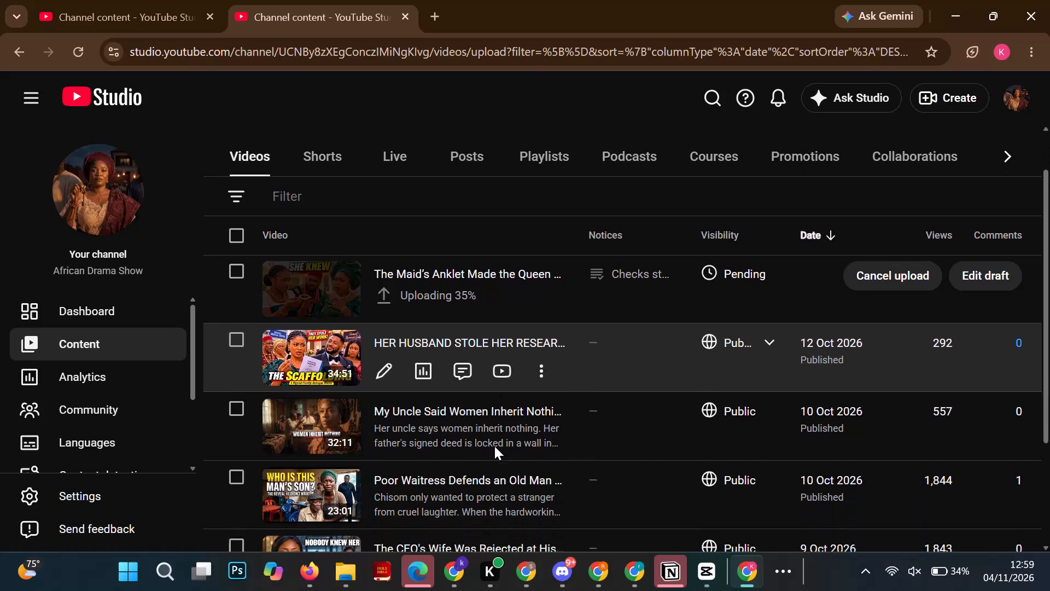
pyautogui.scroll(-2, 494, 446)
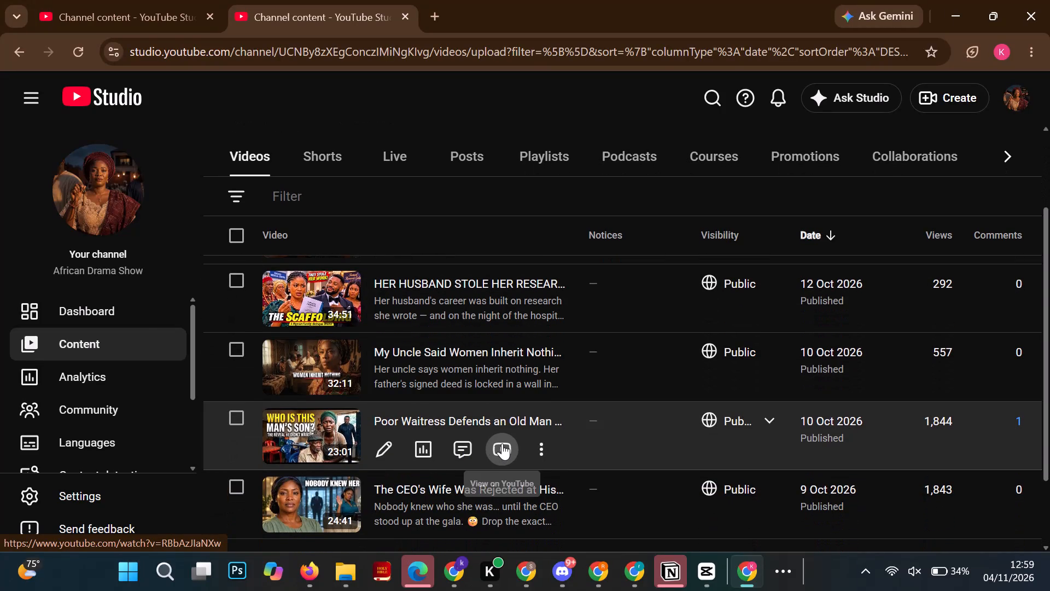
pyautogui.scroll(3, 603, 370)
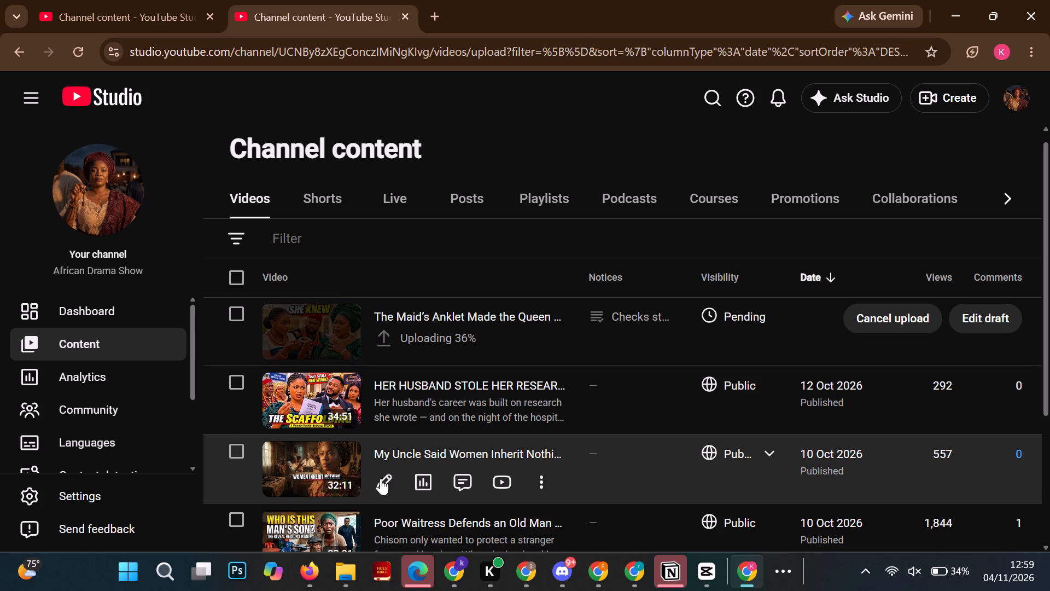
pyautogui.click(382, 478)
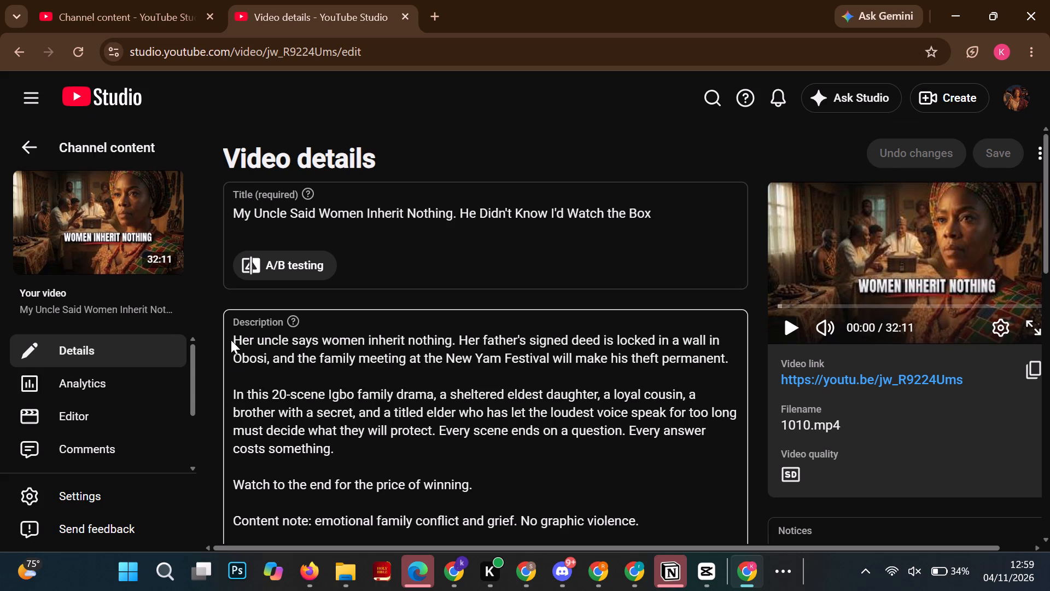
# Check the analytics overview of "My Uncle Said Women Inherit Nothing" and return to its video details.
pyautogui.click(64, 383)
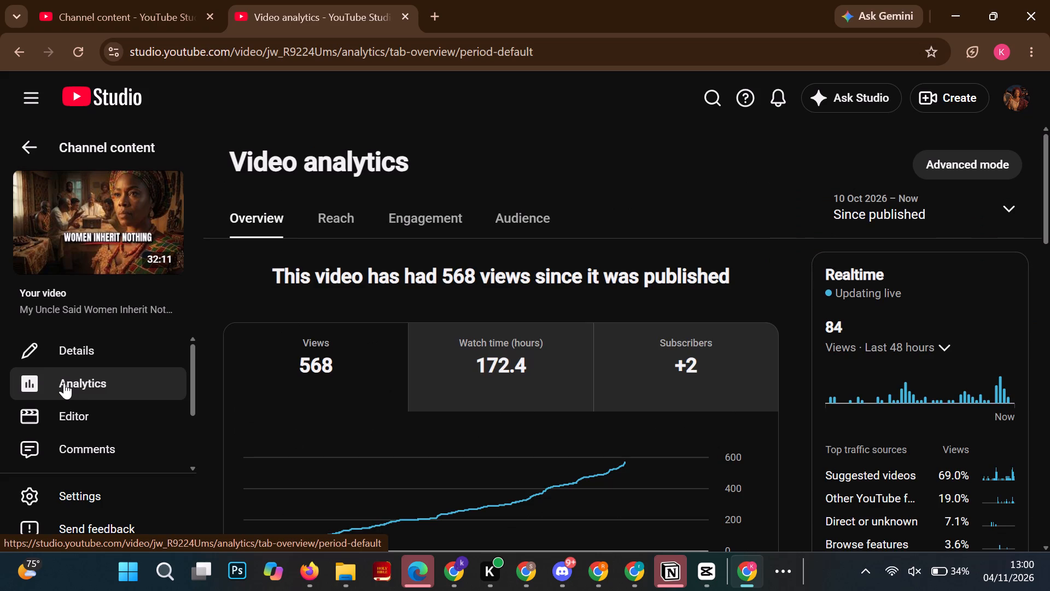
pyautogui.click(75, 353)
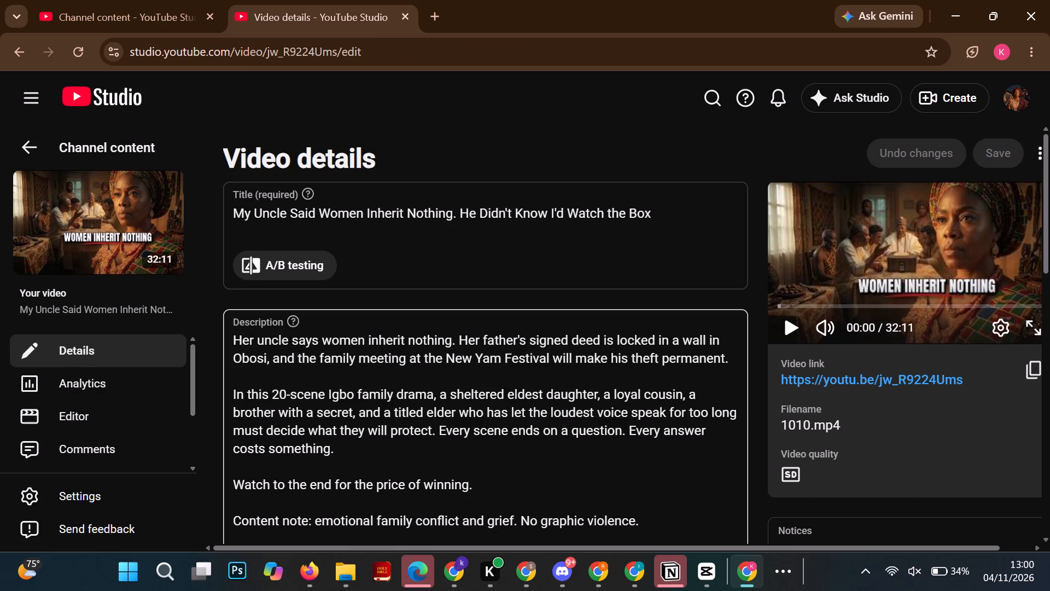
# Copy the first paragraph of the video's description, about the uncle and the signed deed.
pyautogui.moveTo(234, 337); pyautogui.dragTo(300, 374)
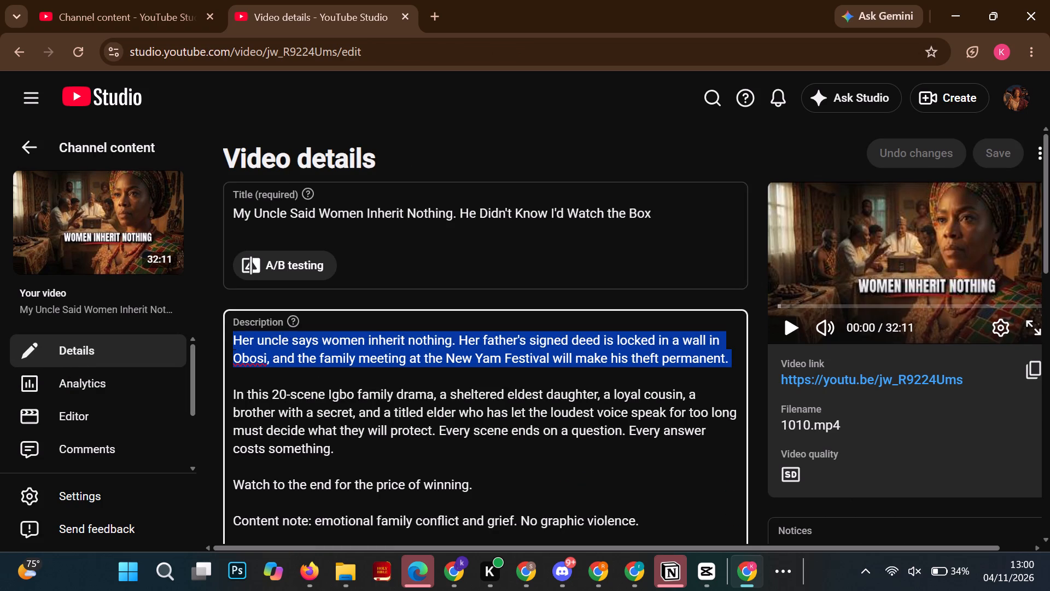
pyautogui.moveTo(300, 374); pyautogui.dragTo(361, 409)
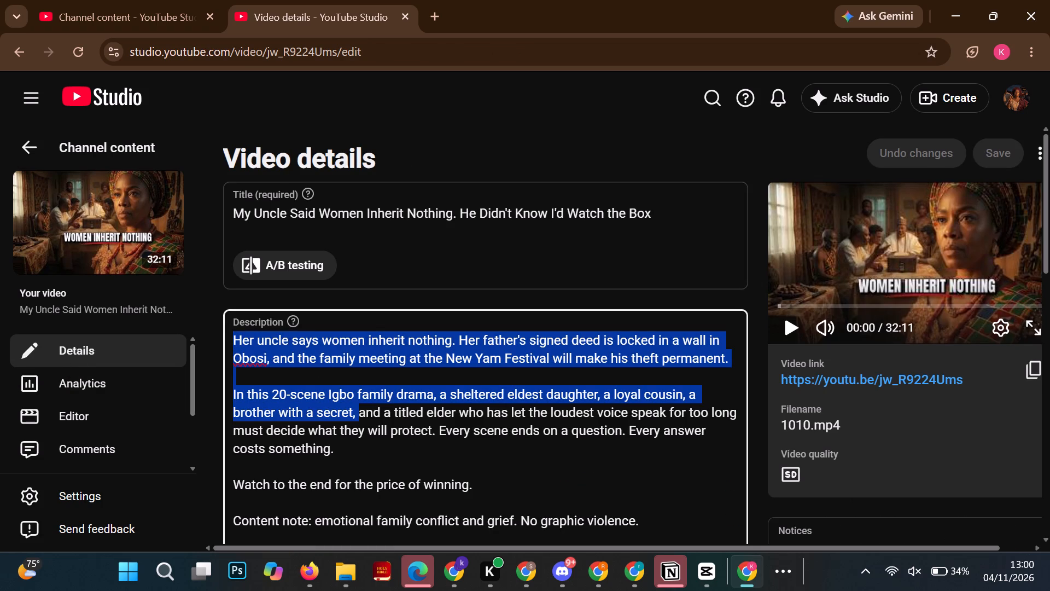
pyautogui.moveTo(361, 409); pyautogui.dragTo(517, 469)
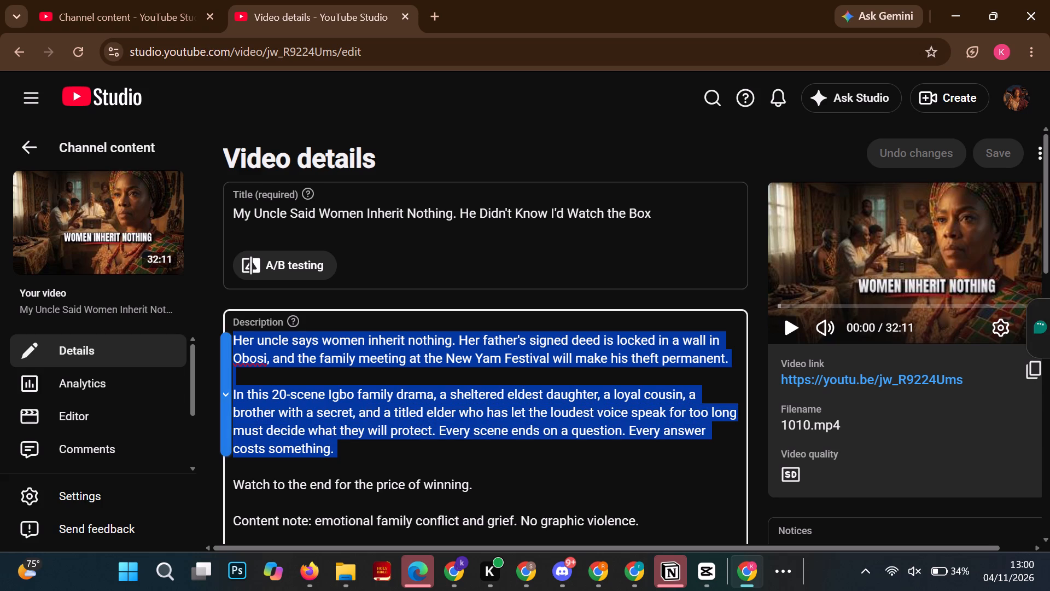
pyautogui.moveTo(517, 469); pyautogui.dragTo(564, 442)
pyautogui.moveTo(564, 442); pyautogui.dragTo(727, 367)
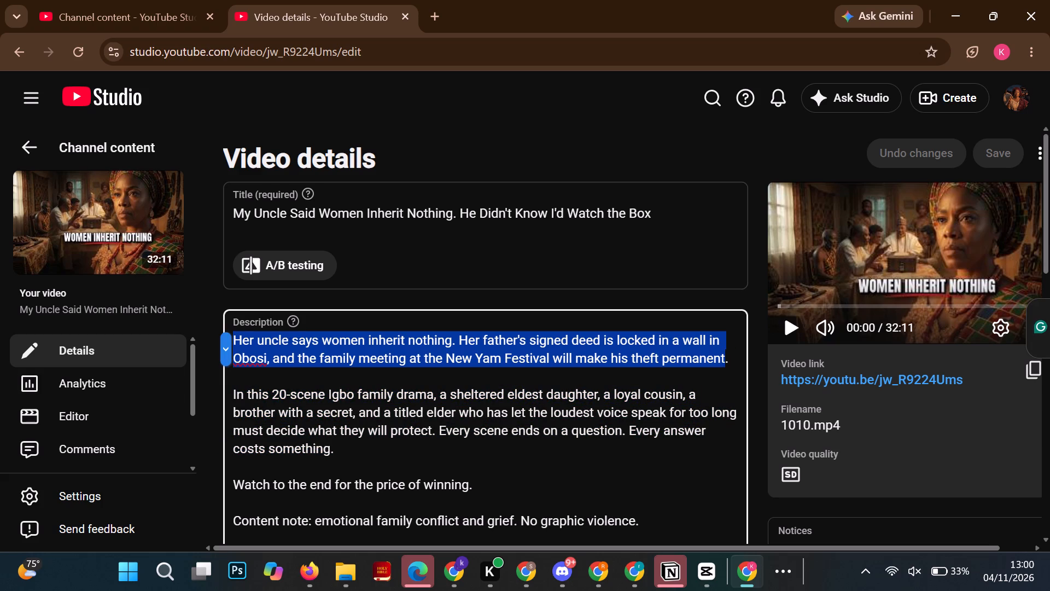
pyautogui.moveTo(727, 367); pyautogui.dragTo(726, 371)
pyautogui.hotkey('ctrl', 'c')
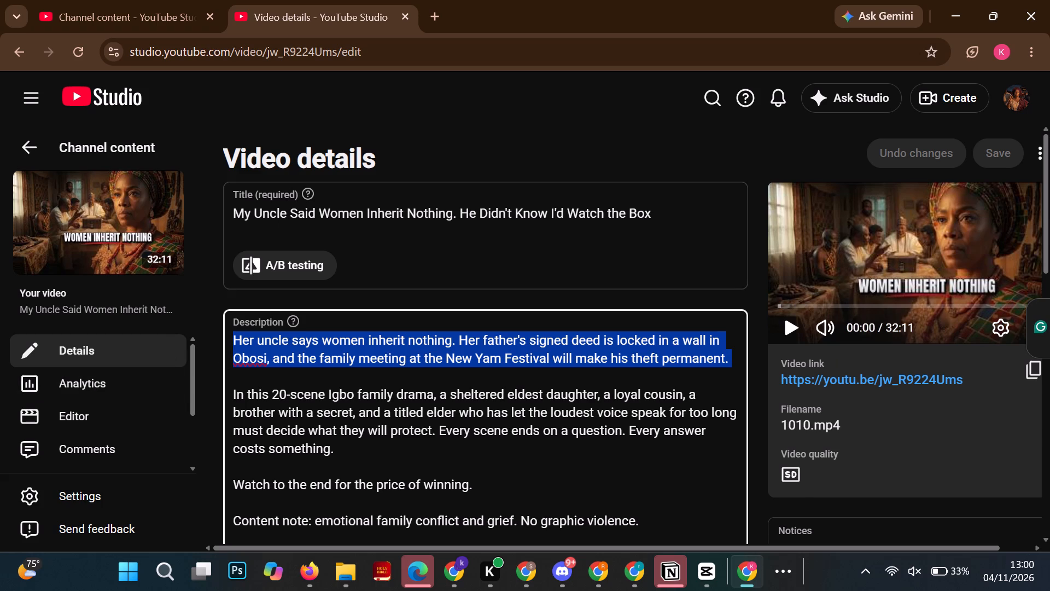
# Open the video's current "WOMEN INHERIT NOTHING" thumbnail at full size and copy the image.
pyautogui.scroll(-4, 248, 357)
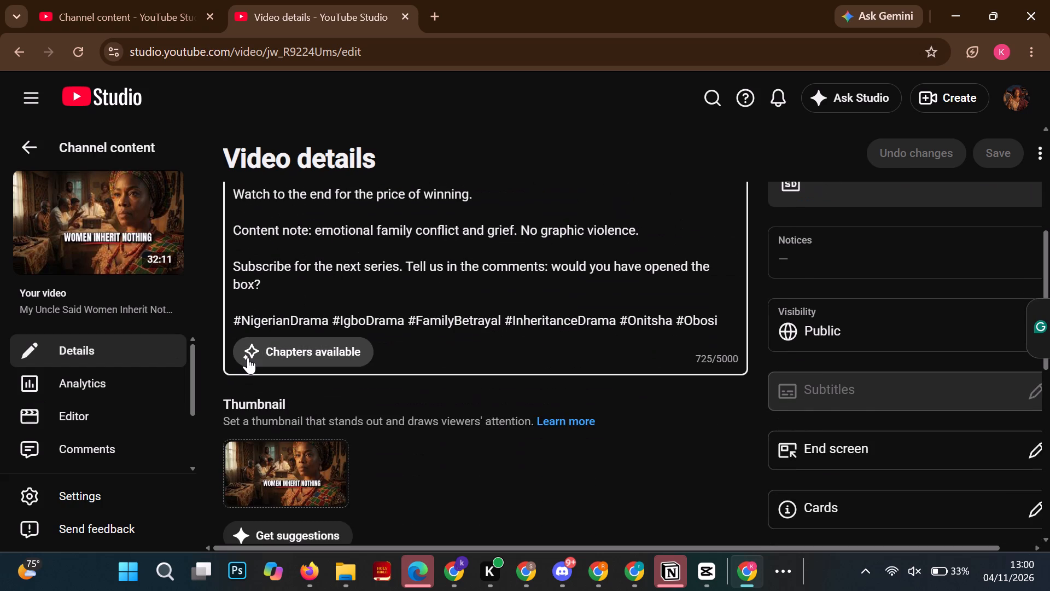
pyautogui.scroll(-2, 248, 357)
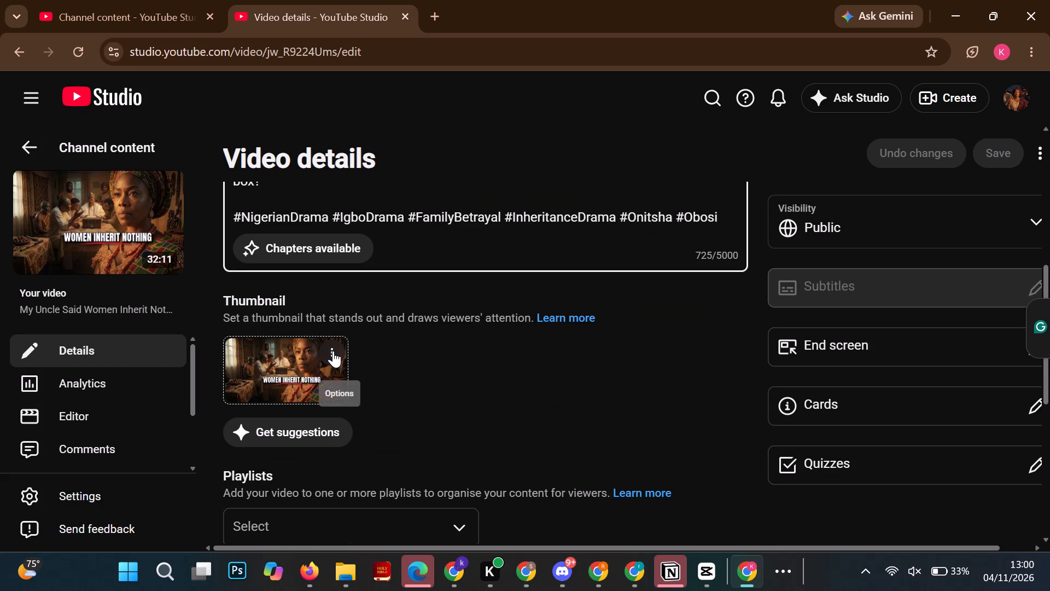
pyautogui.click(334, 351)
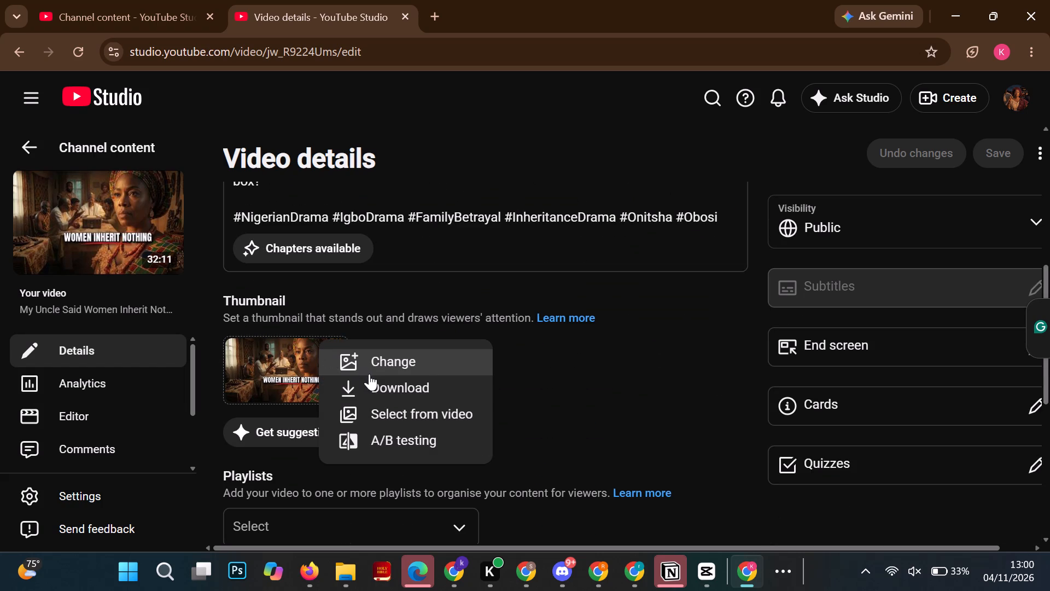
pyautogui.click(375, 385)
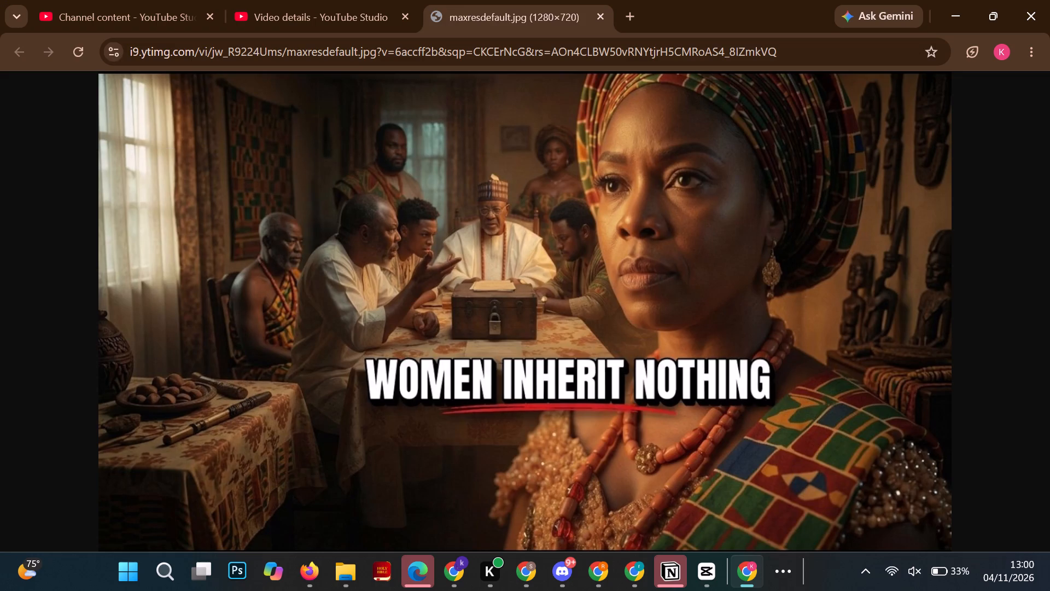
pyautogui.rightClick(506, 309)
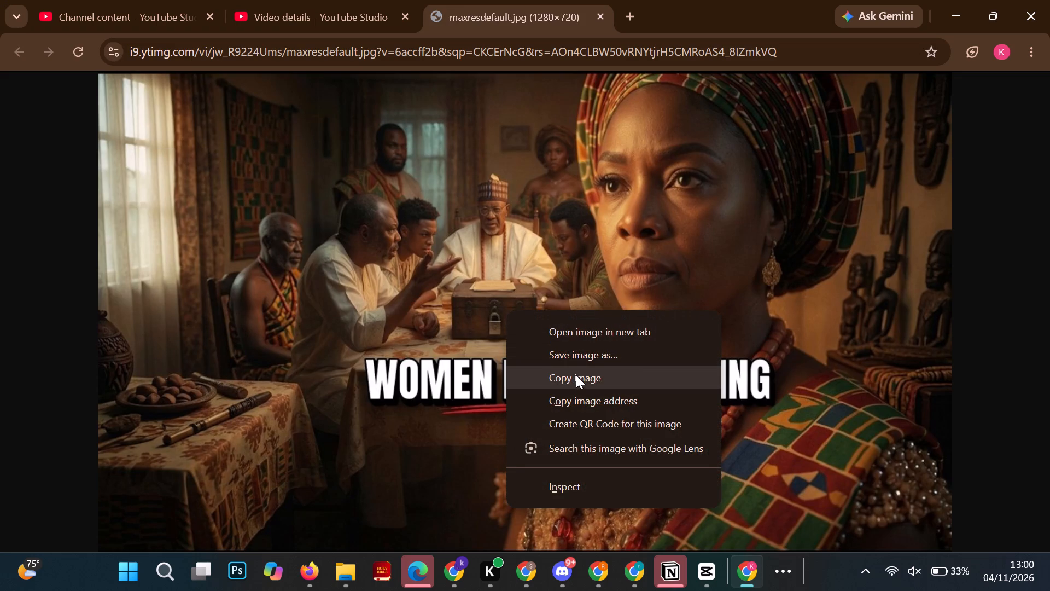
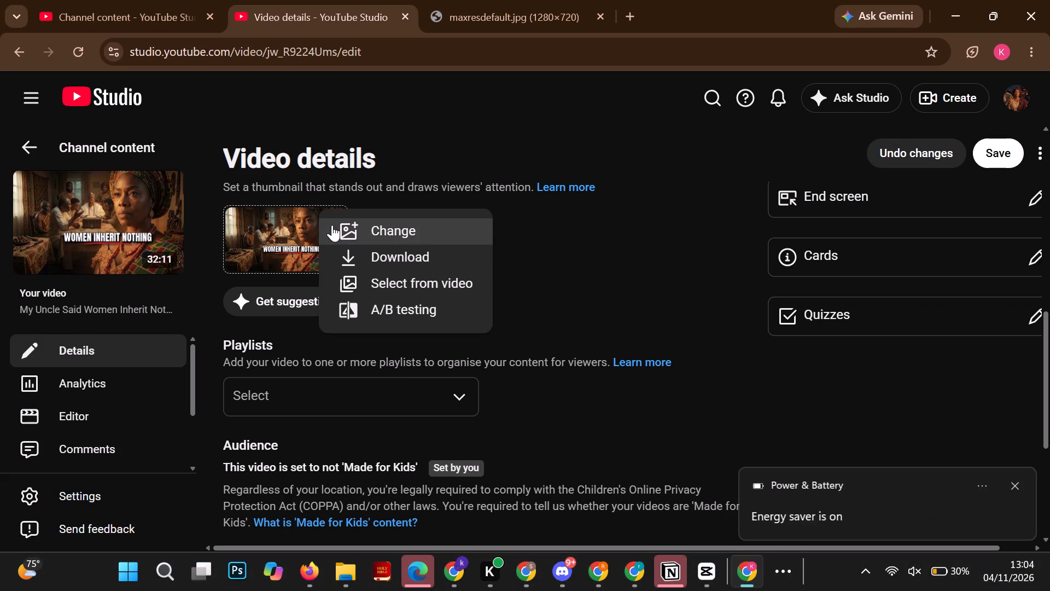
pyautogui.click(382, 232)
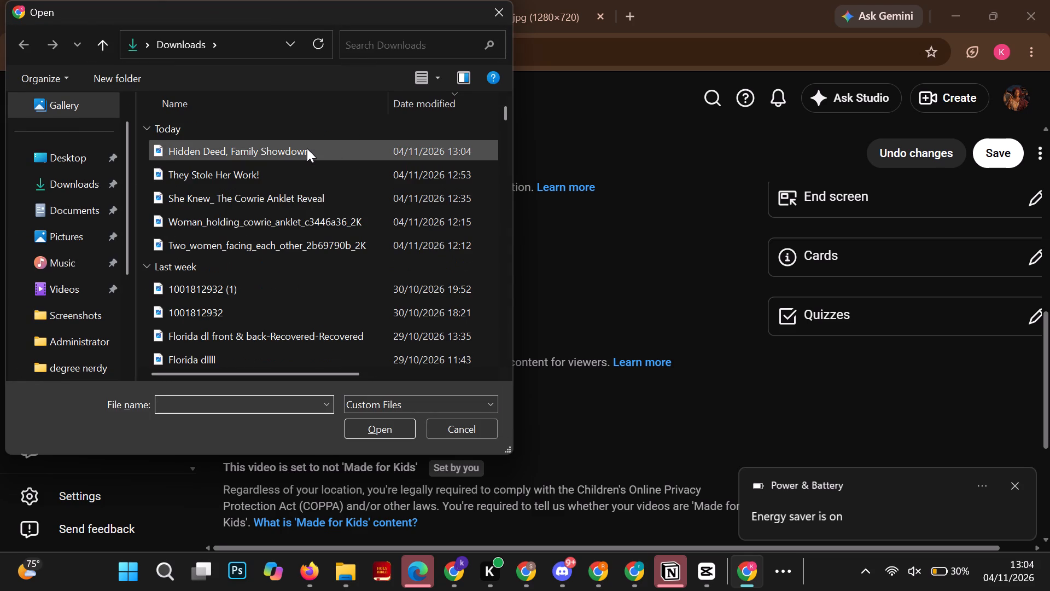
pyautogui.click(307, 148)
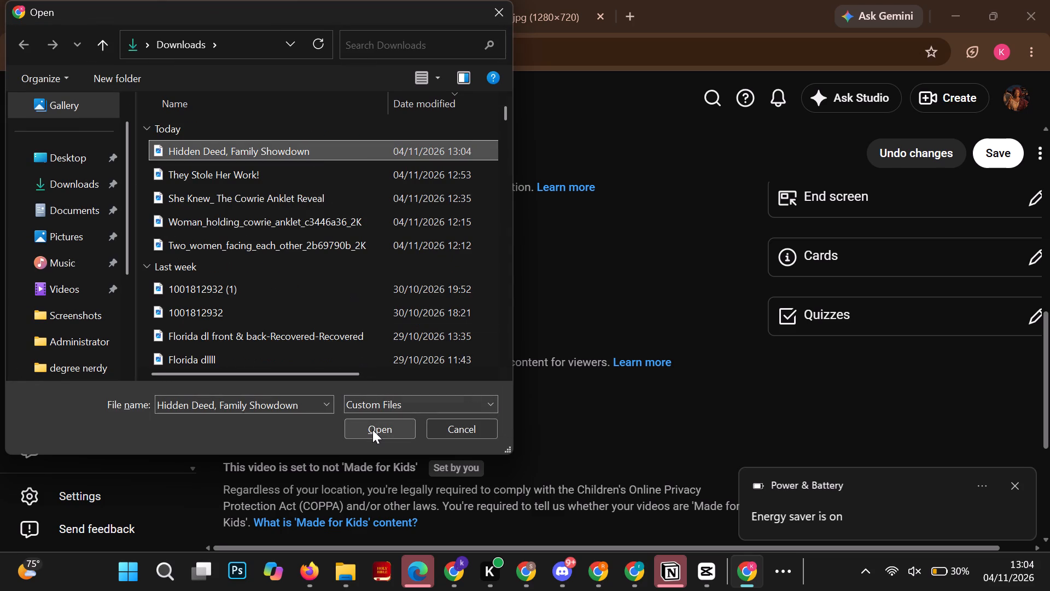
pyautogui.click(372, 430)
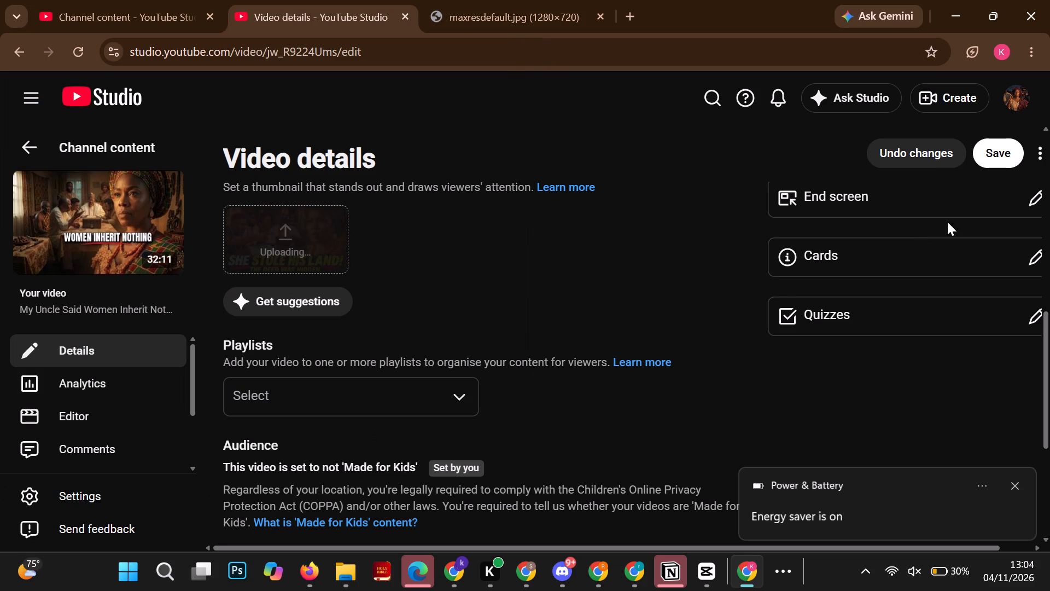
pyautogui.click(1004, 149)
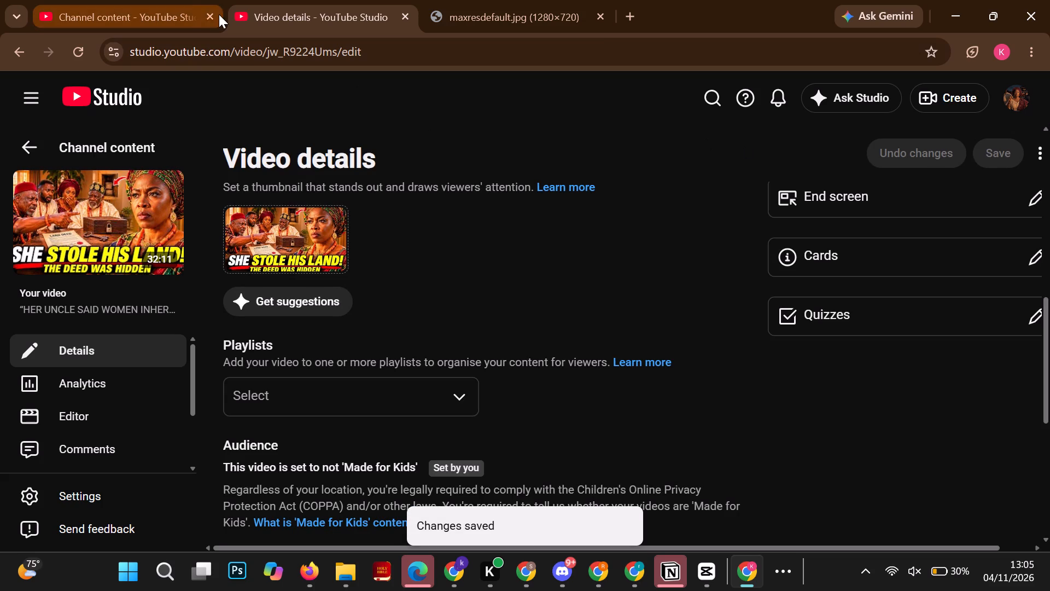
# Check the upload progress, thumbnail and audience details of the "The Maid's Anklet Made the Queen Mother Panic" draft.
pyautogui.click(118, 0)
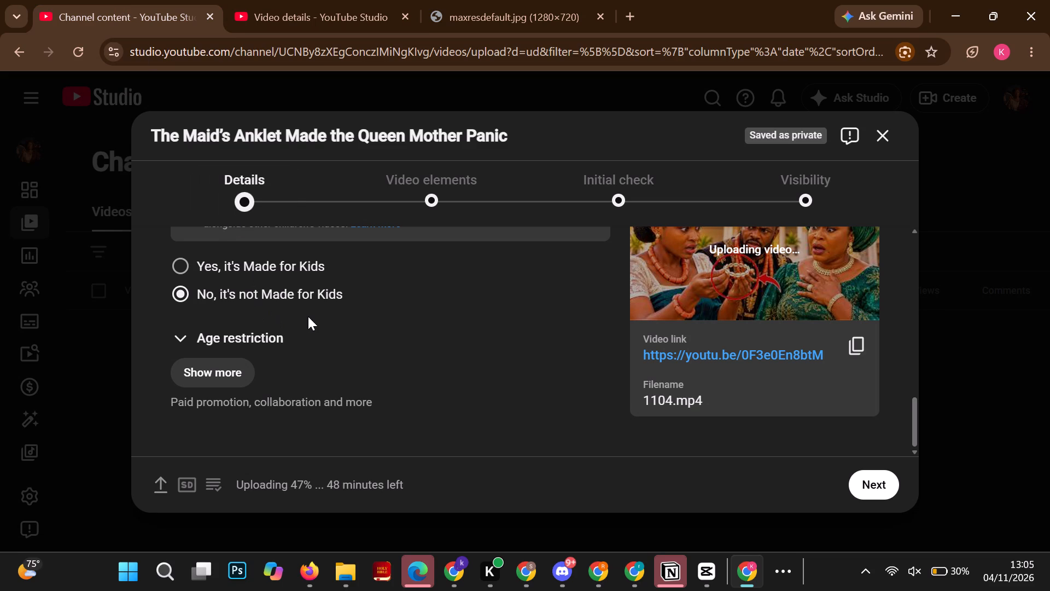
pyautogui.scroll(-3, 421, 391)
pyautogui.scroll(6, 421, 391)
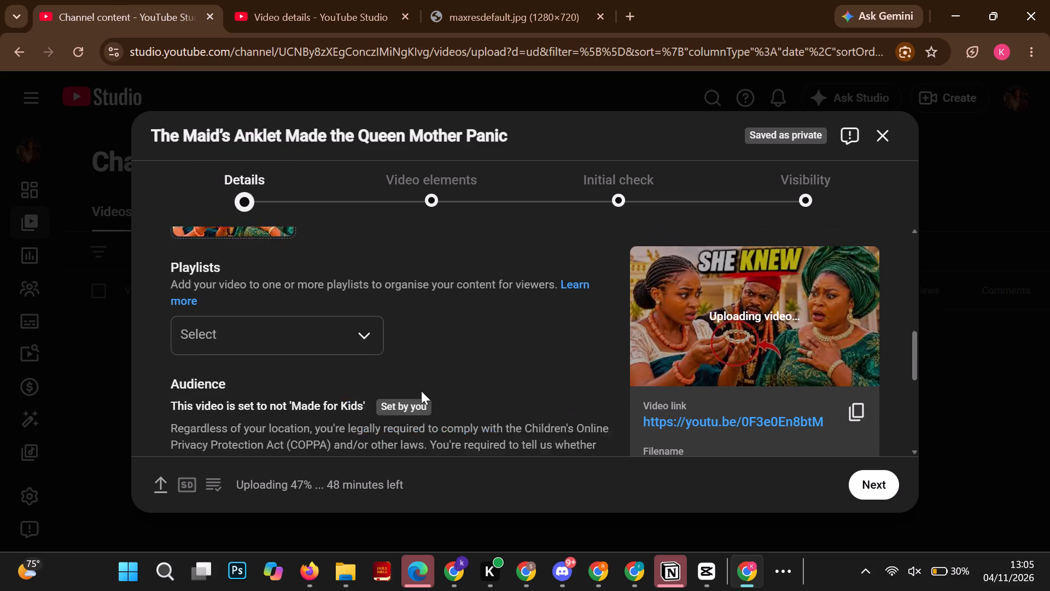
pyautogui.scroll(-11, 421, 391)
pyautogui.scroll(7, 421, 391)
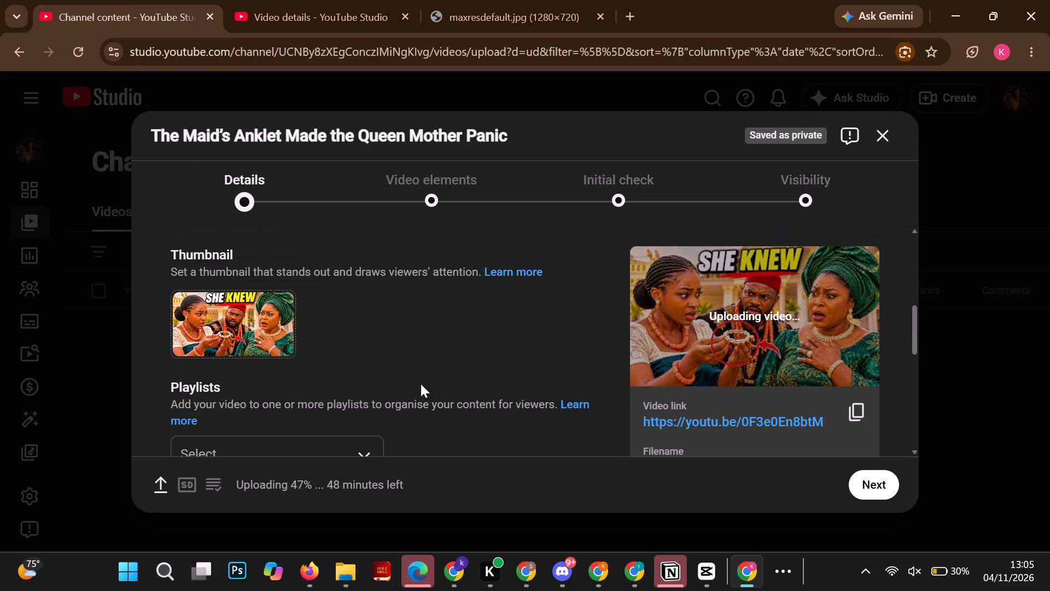
# Return from the inheritance video's details to the channel content list and review all videos' thumbnails, titles and view counts.
pyautogui.click(302, 19)
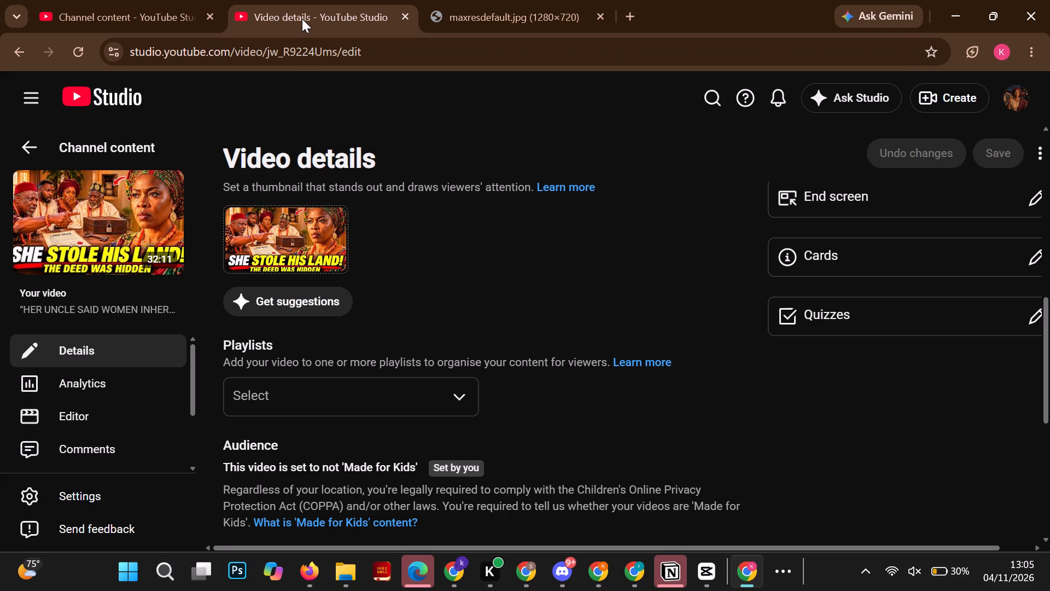
pyautogui.click(24, 141)
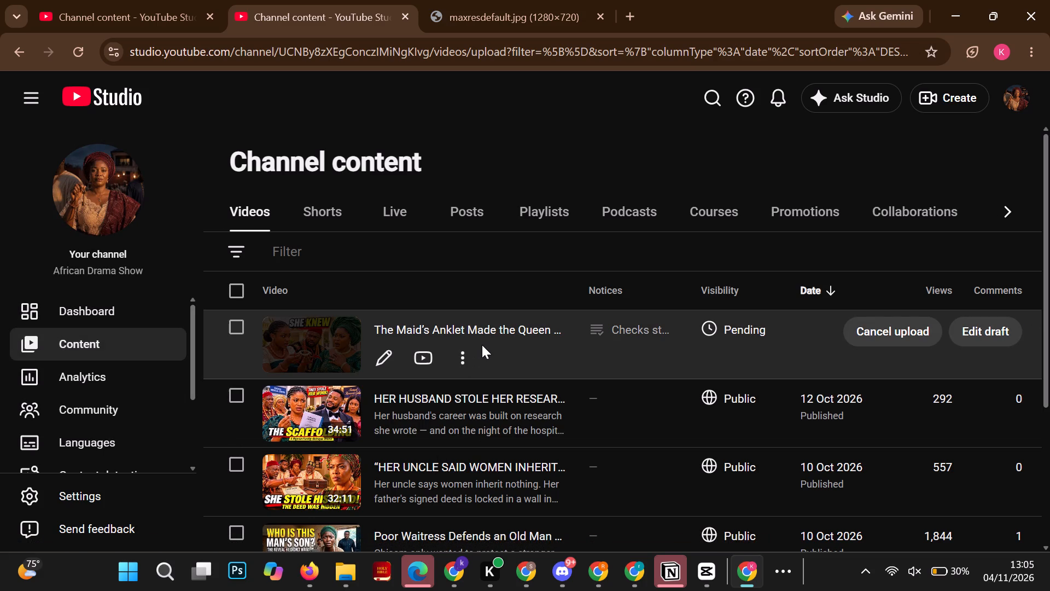
pyautogui.scroll(-4, 482, 345)
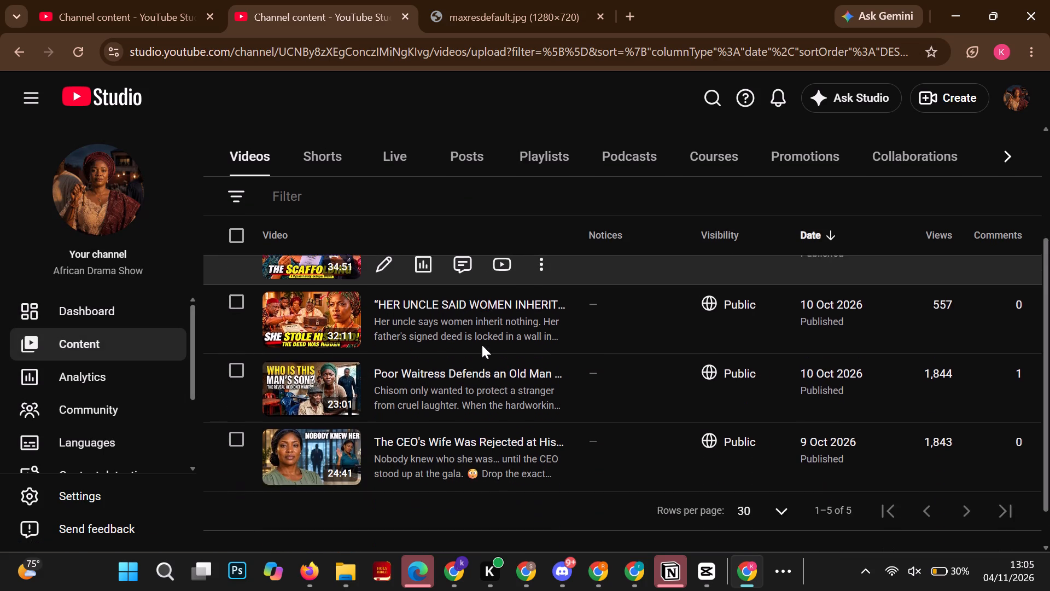
pyautogui.scroll(-1, 482, 345)
pyautogui.scroll(1, 482, 345)
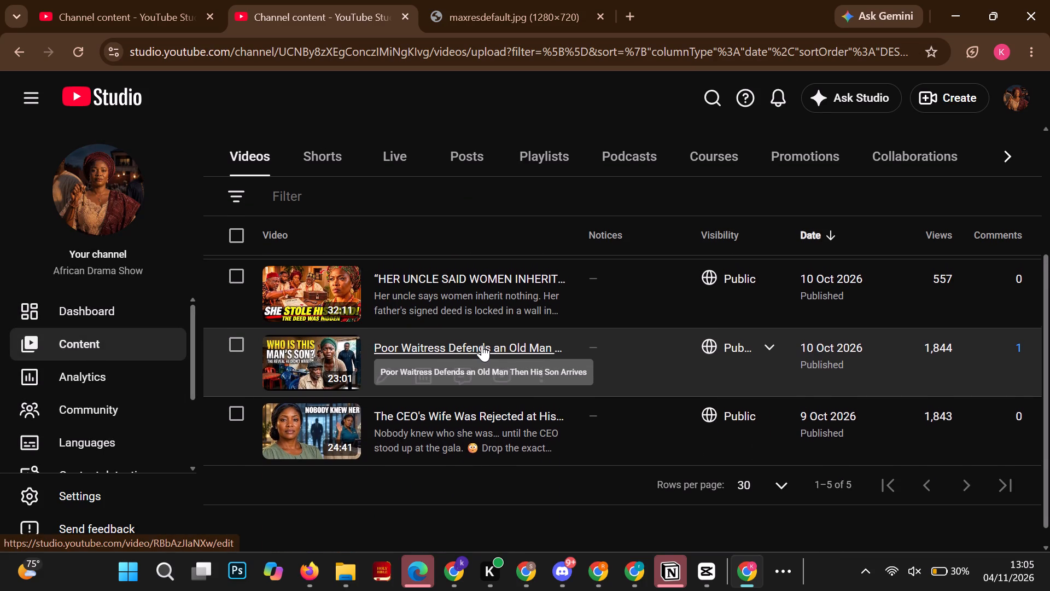
pyautogui.scroll(2, 482, 345)
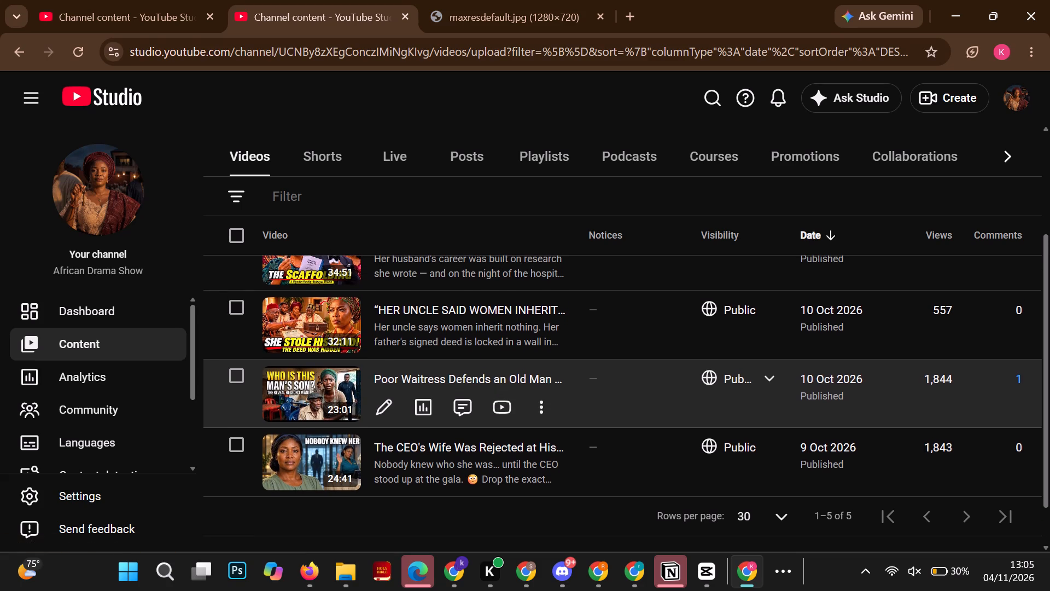
pyautogui.scroll(2, 482, 345)
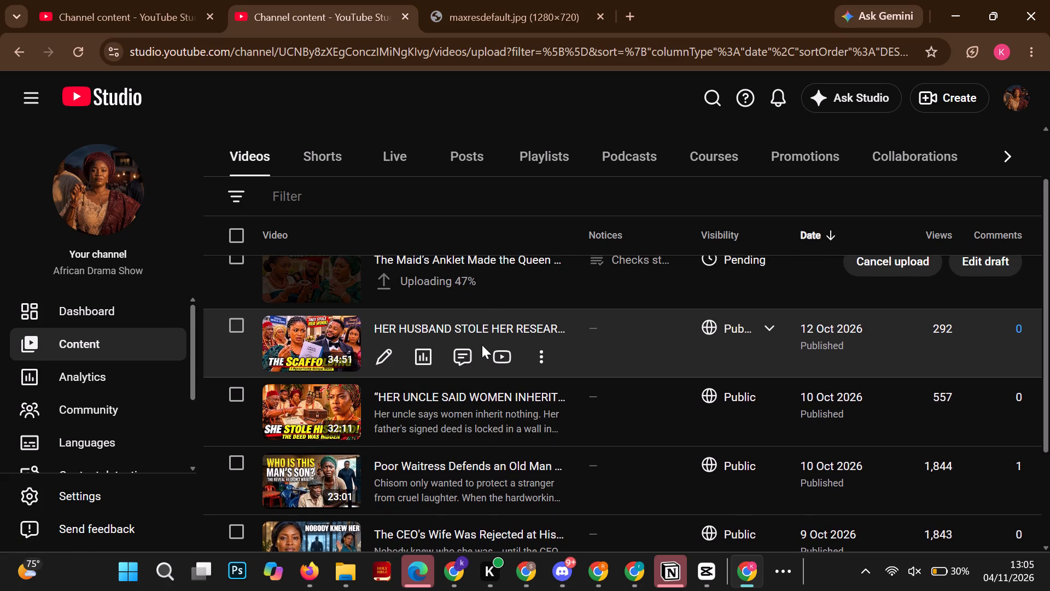
pyautogui.scroll(2, 482, 345)
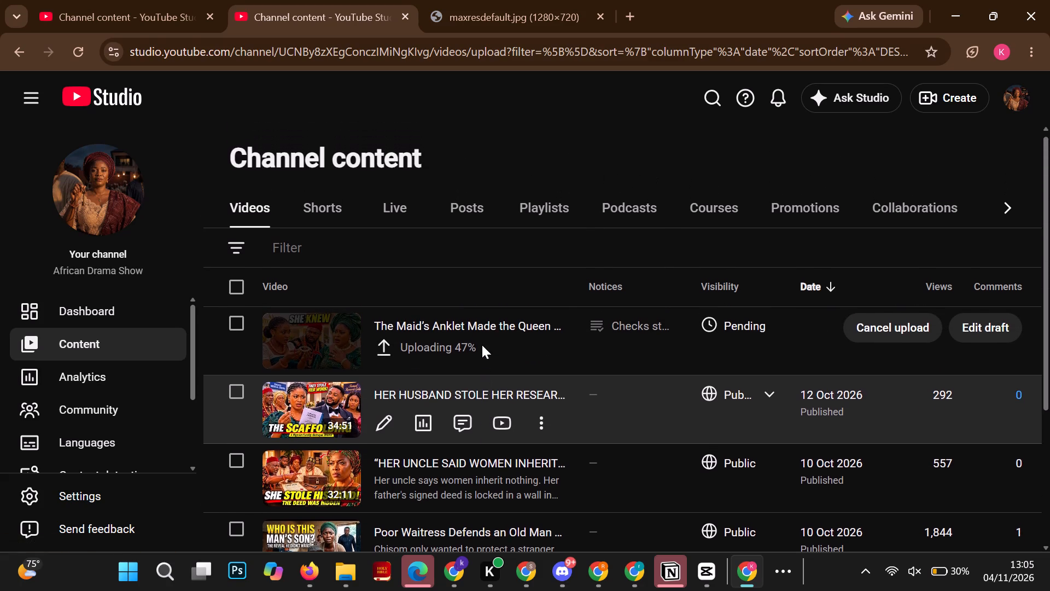
pyautogui.scroll(1, 482, 345)
pyautogui.scroll(-1, 482, 345)
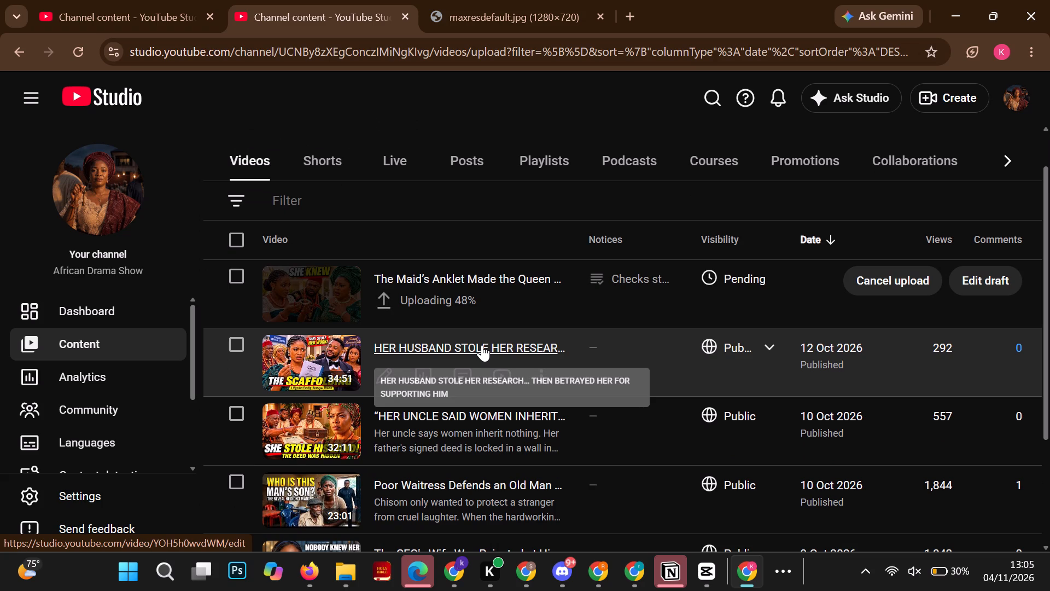
pyautogui.scroll(-1, 482, 345)
pyautogui.scroll(1, 482, 345)
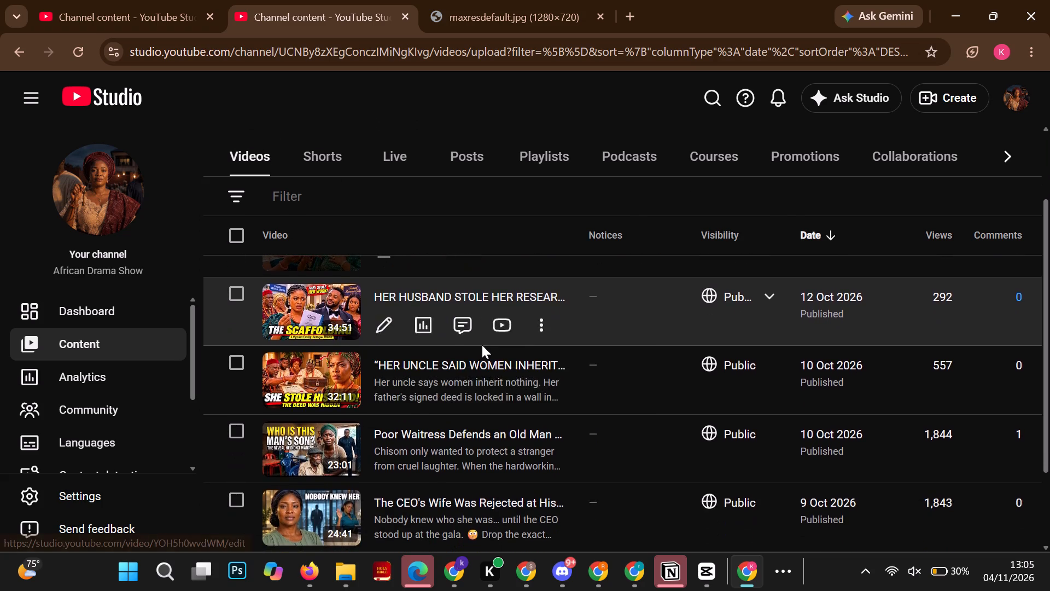
pyautogui.scroll(3, 482, 345)
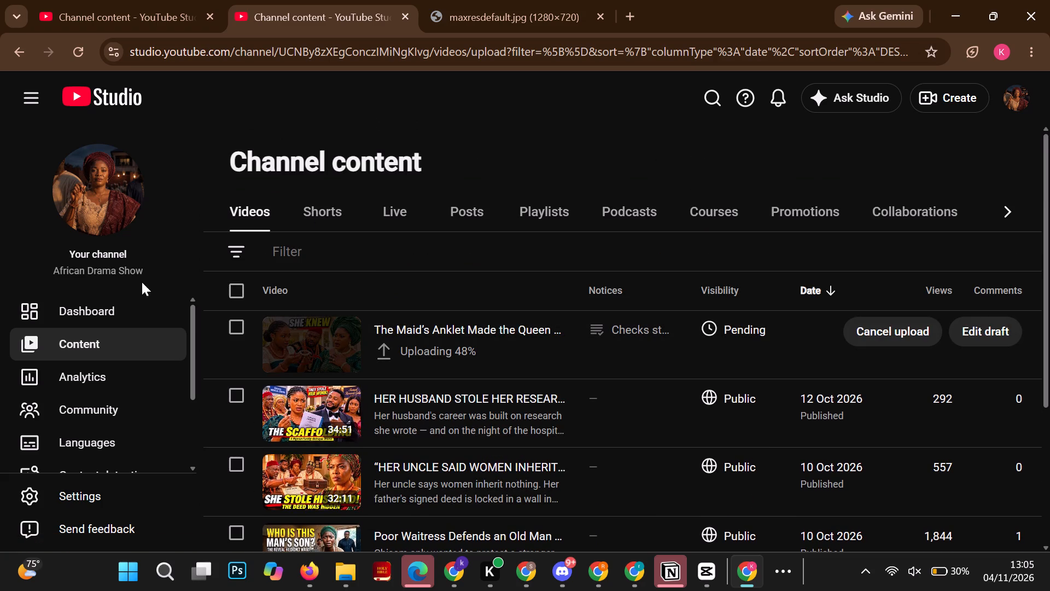
# Open the channel dashboard and examine the latest video performance, channel analytics, top content, comments and recent subscribers.
pyautogui.click(100, 309)
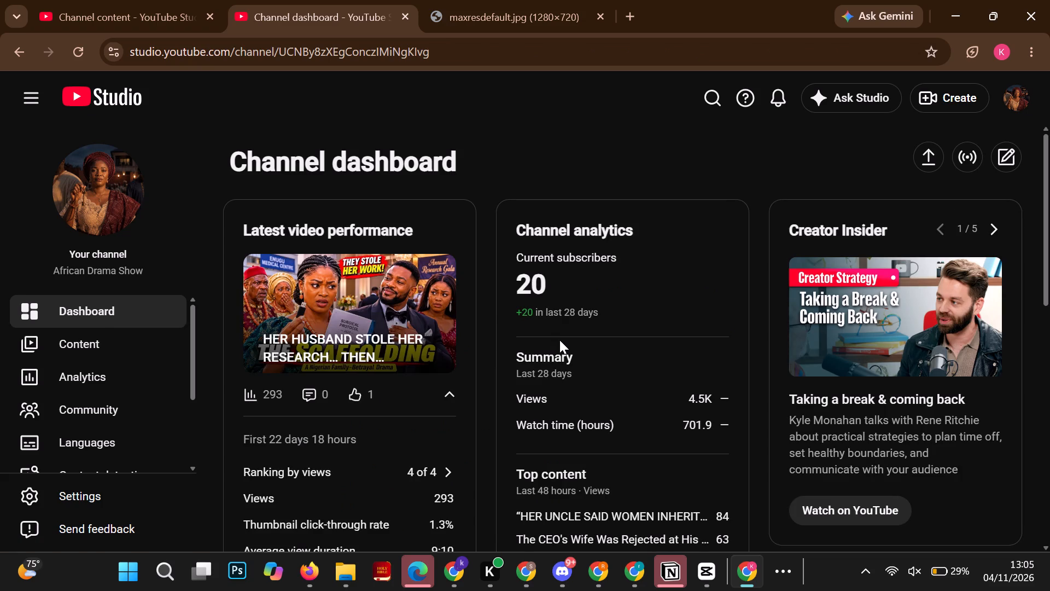
pyautogui.scroll(-2, 559, 340)
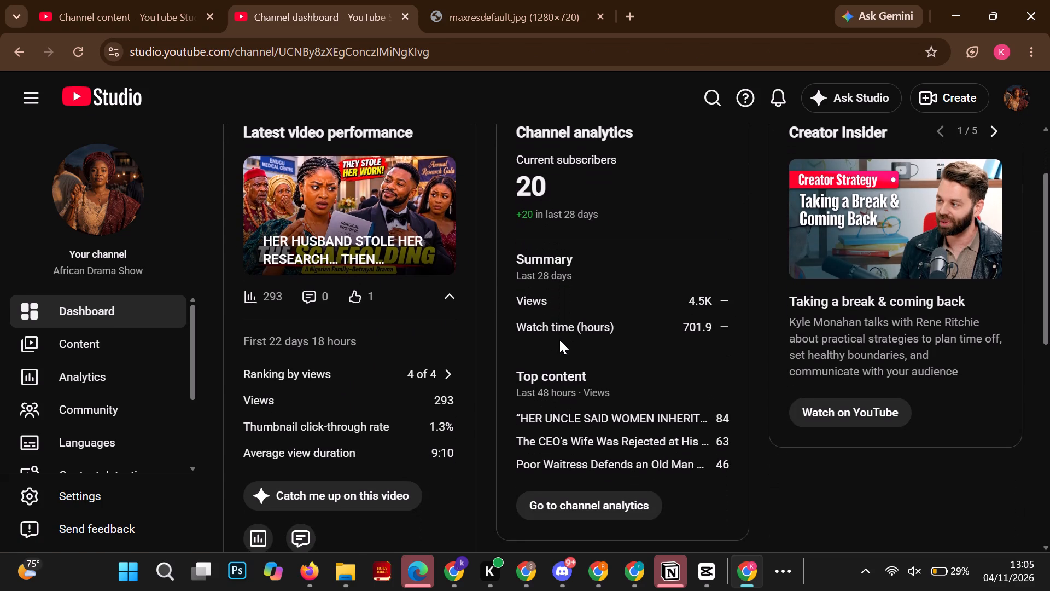
pyautogui.scroll(-1, 559, 340)
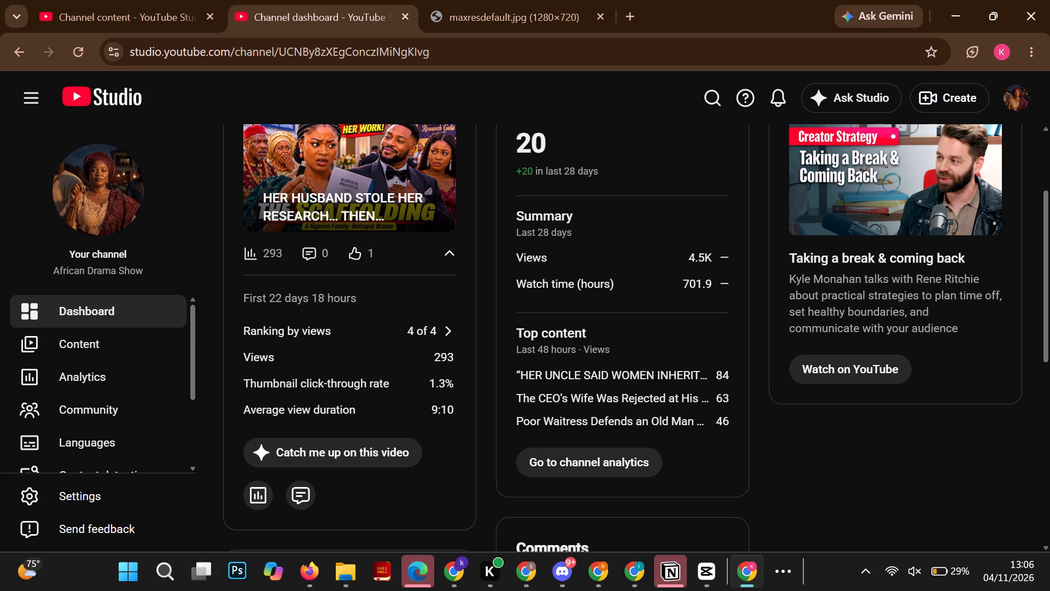
pyautogui.scroll(-2, 559, 340)
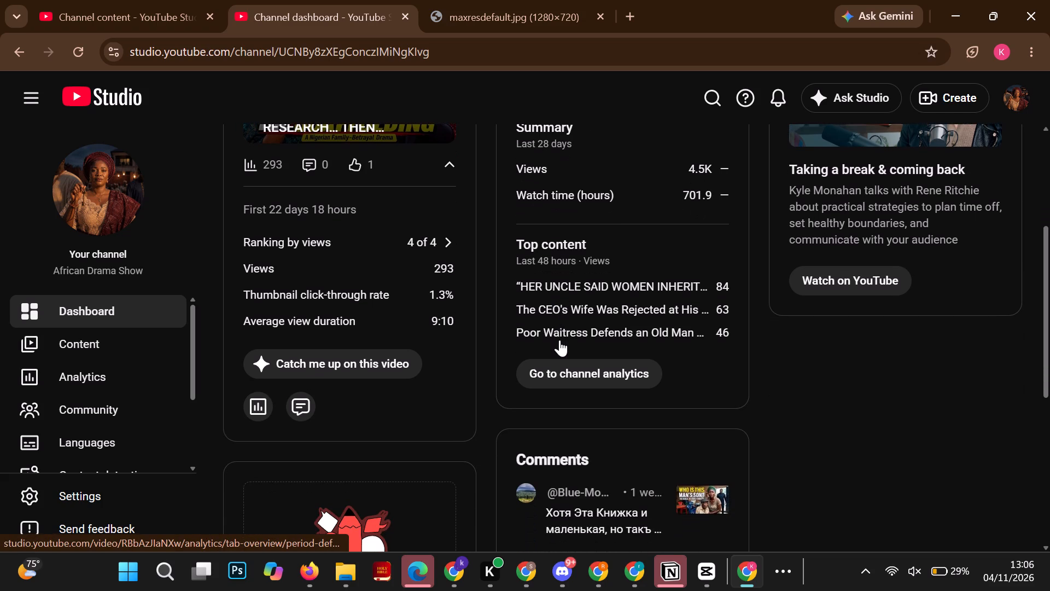
pyautogui.scroll(-2, 559, 340)
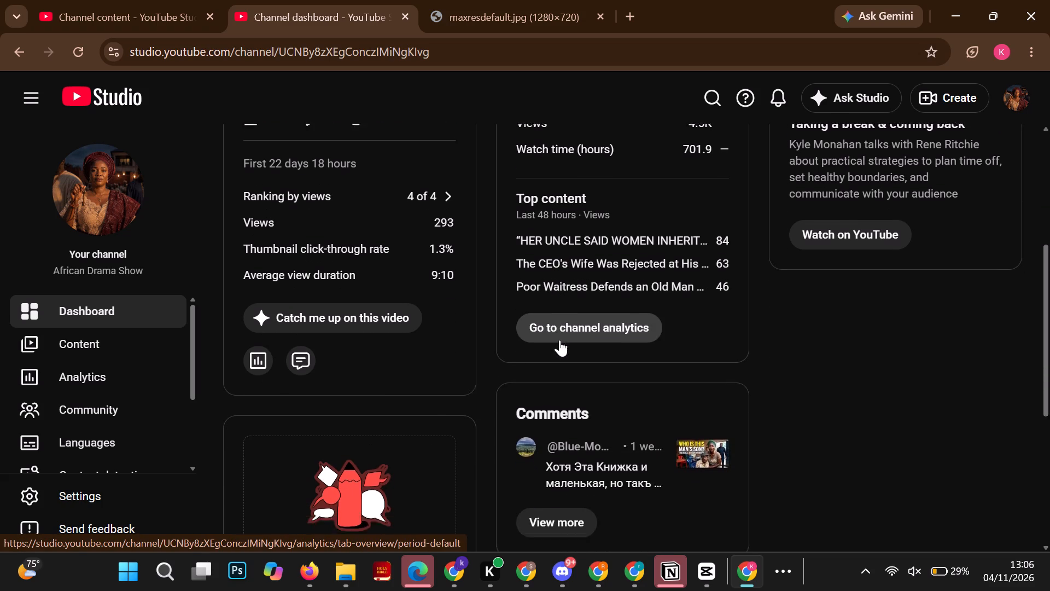
pyautogui.scroll(-7, 559, 340)
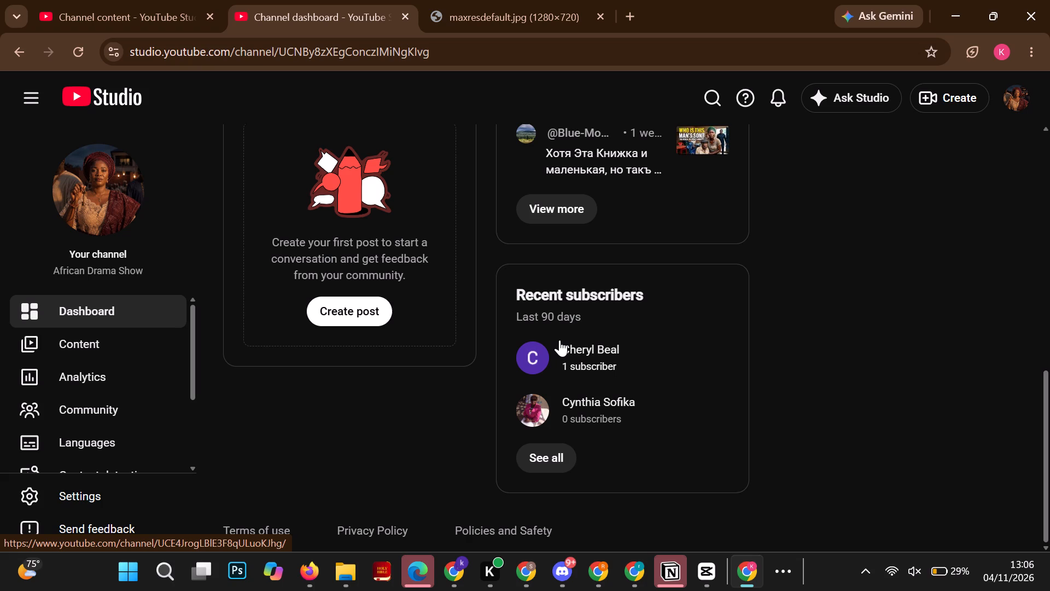